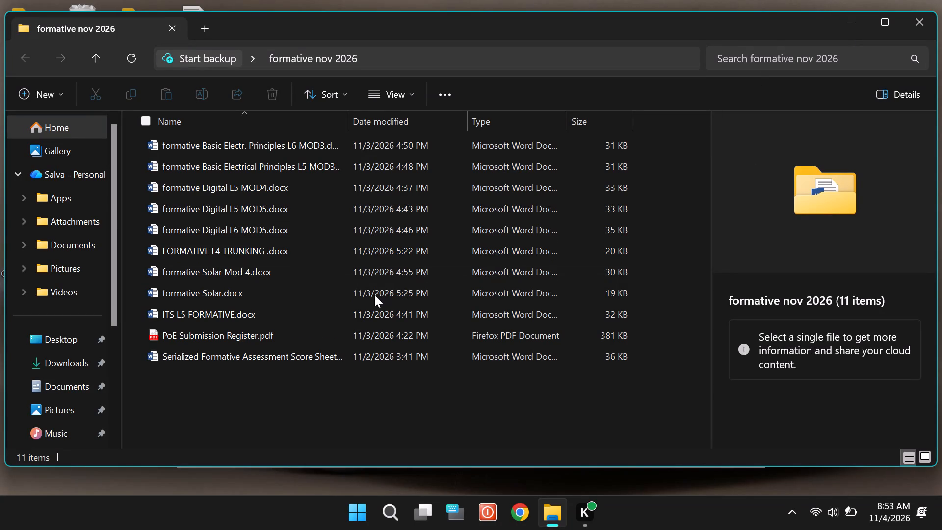
Open the Word document formative Basic Electr. Principles L6 MOD3.docx.
double_click(257, 144)
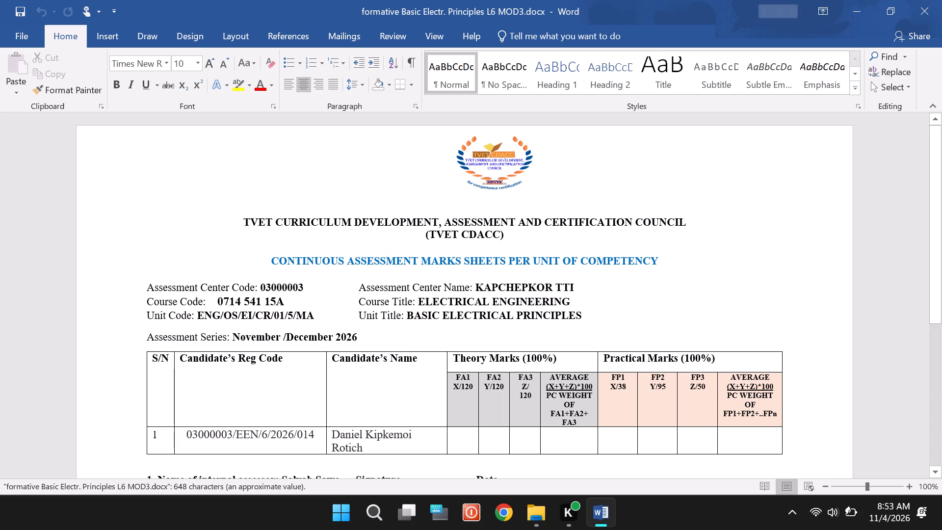
Set the maximum theory marks in the table header to X/30 for FA1, Y/25 for FA2 and Z/20 for FA3.
scroll(257, 144, "down", 1)
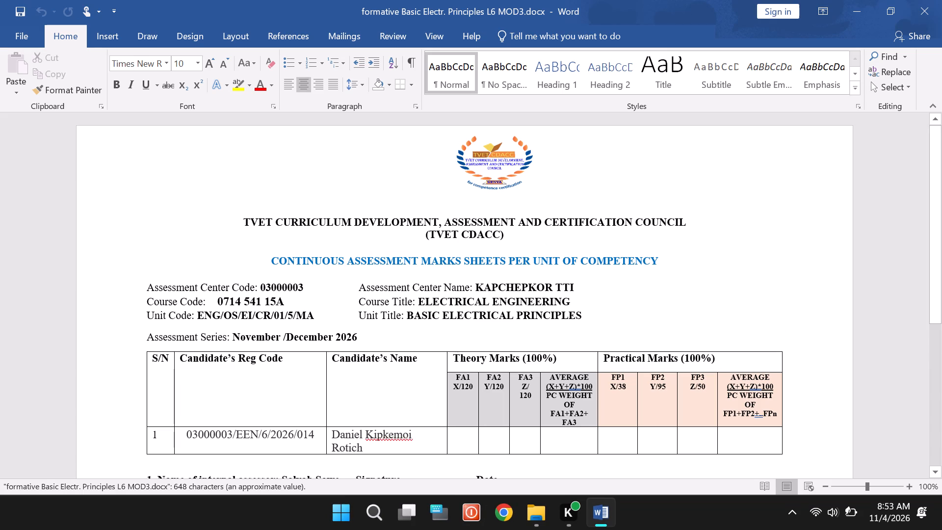
scroll(257, 144, "down", 1)
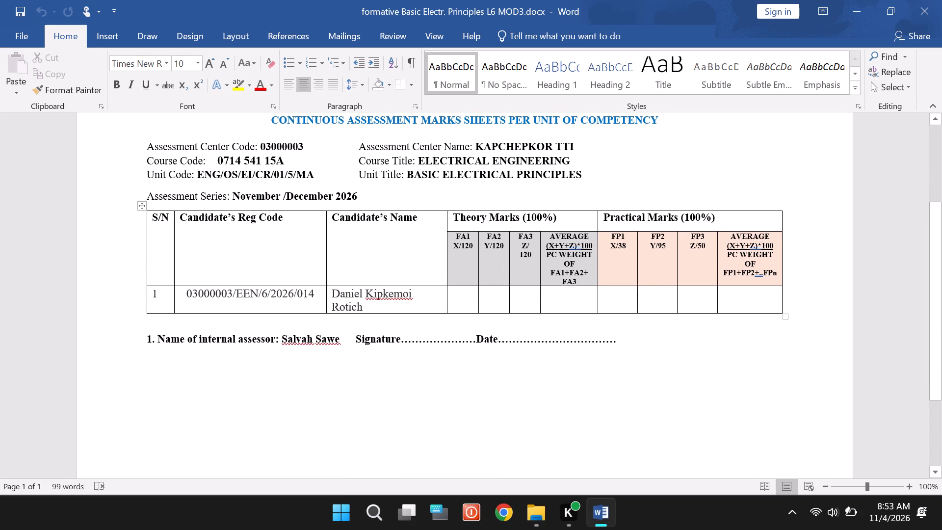
left_click(460, 299)
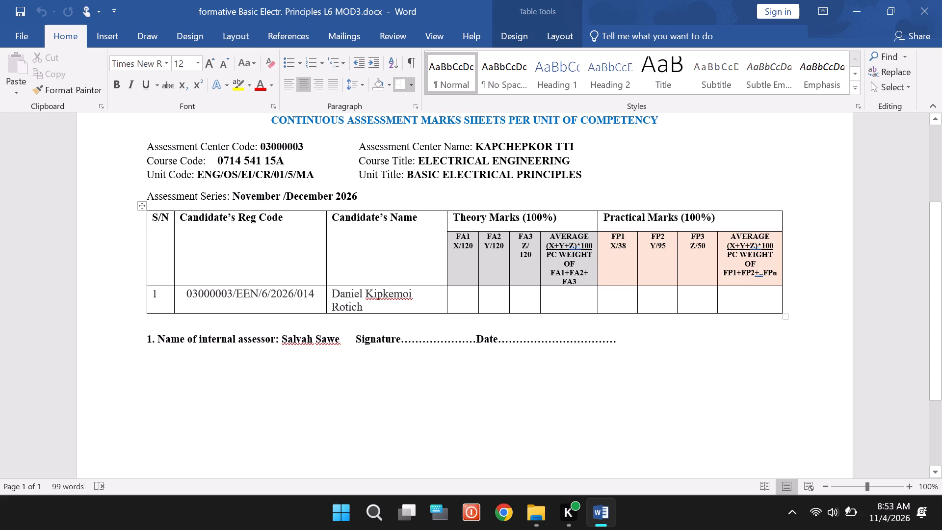
left_click(468, 246)
key("BackSpace")
key("BackSpace")
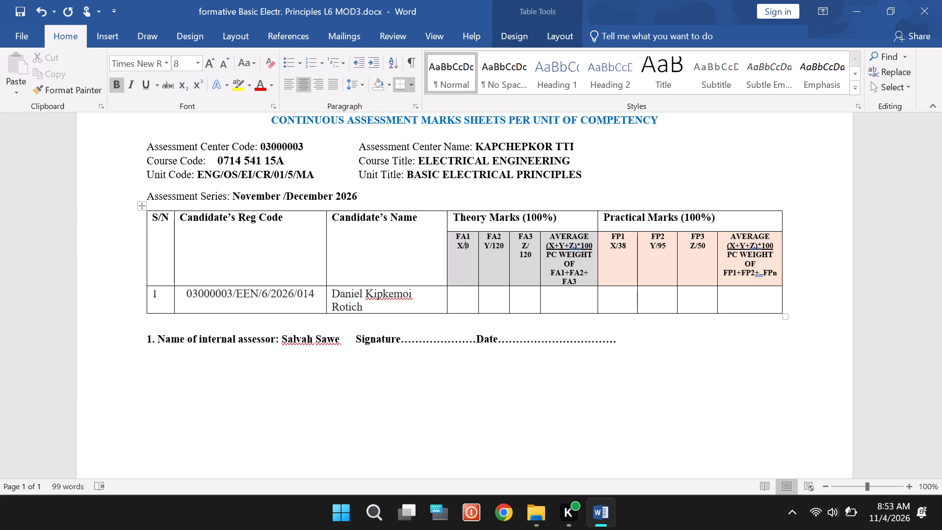
key("3")
left_click(499, 246)
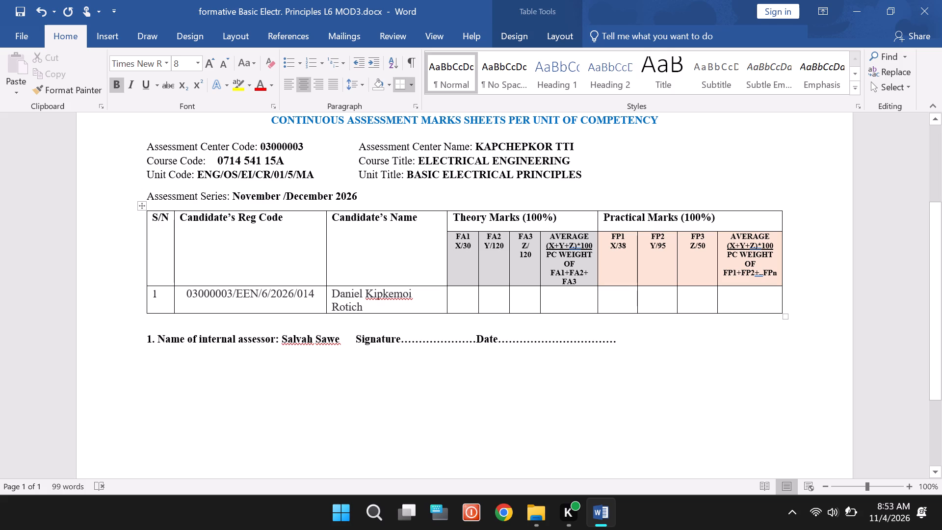
left_click(505, 245)
key("BackSpace")
key("BackSpace")
key("BackSpace")
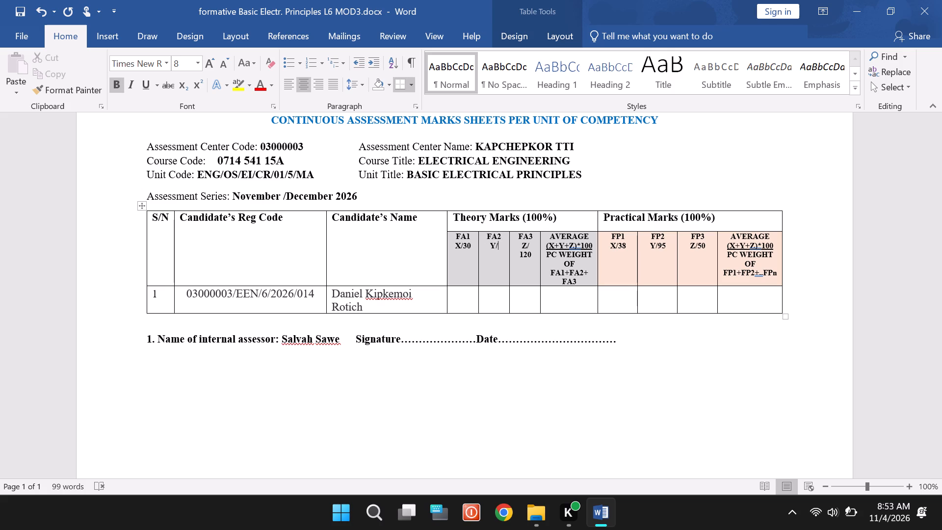
type("25")
left_click(527, 256)
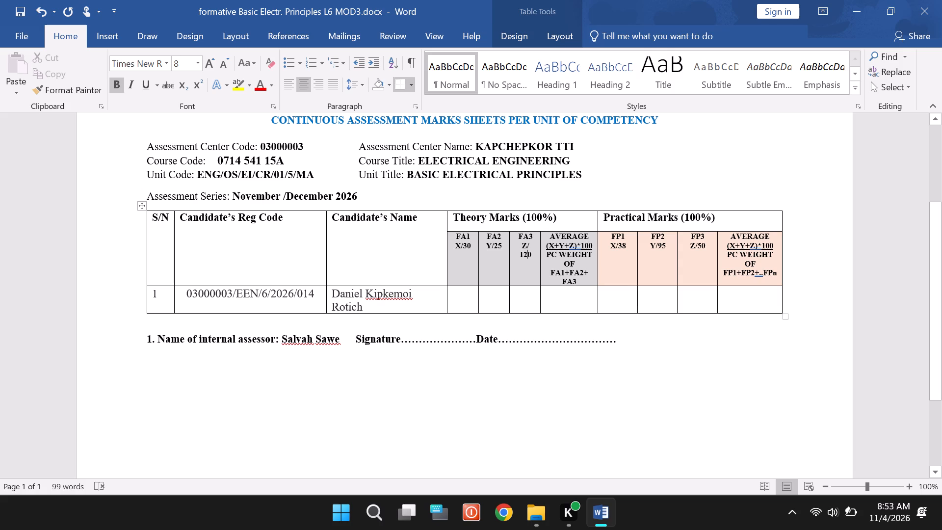
key("BackSpace")
key("BackSpace")
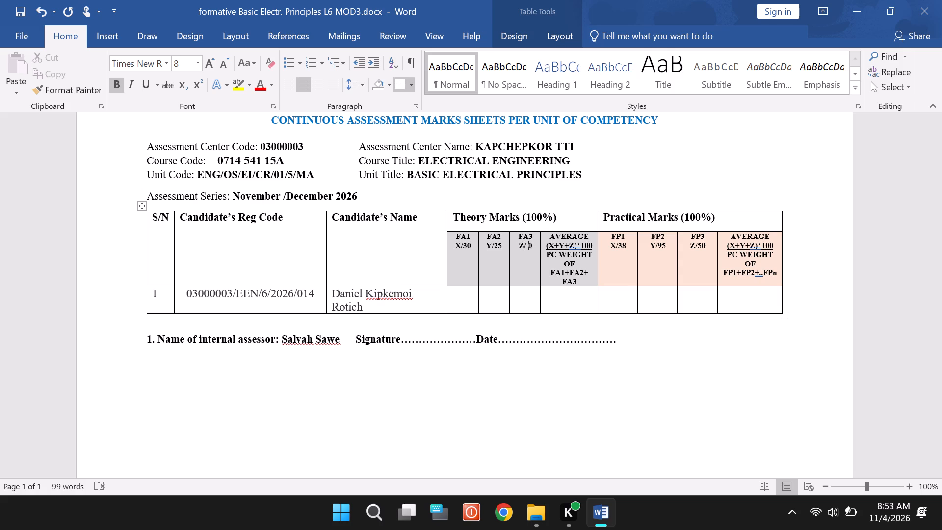
key("2")
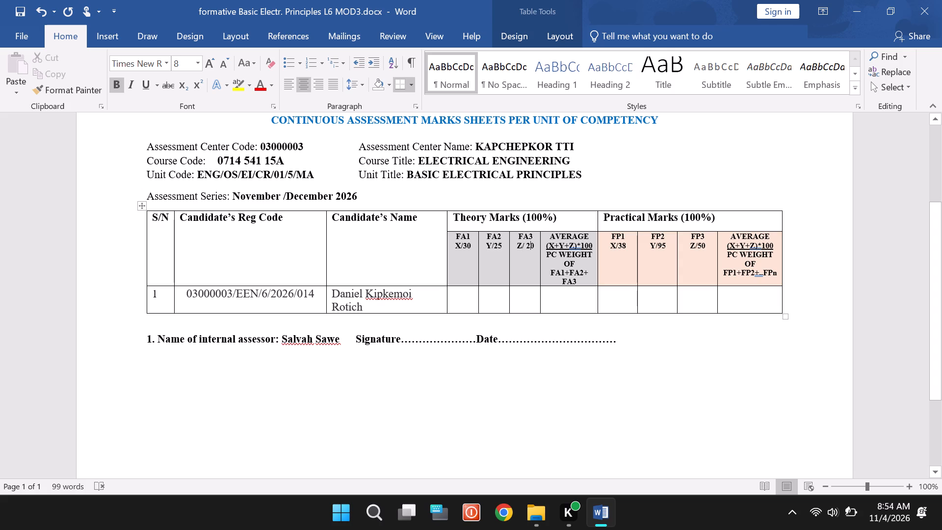
left_click(627, 245)
Enter candidate 1's theory marks as FA1 22, FA2 19, FA3 15 and average 75, and save the document.
left_click(461, 294)
type("22")
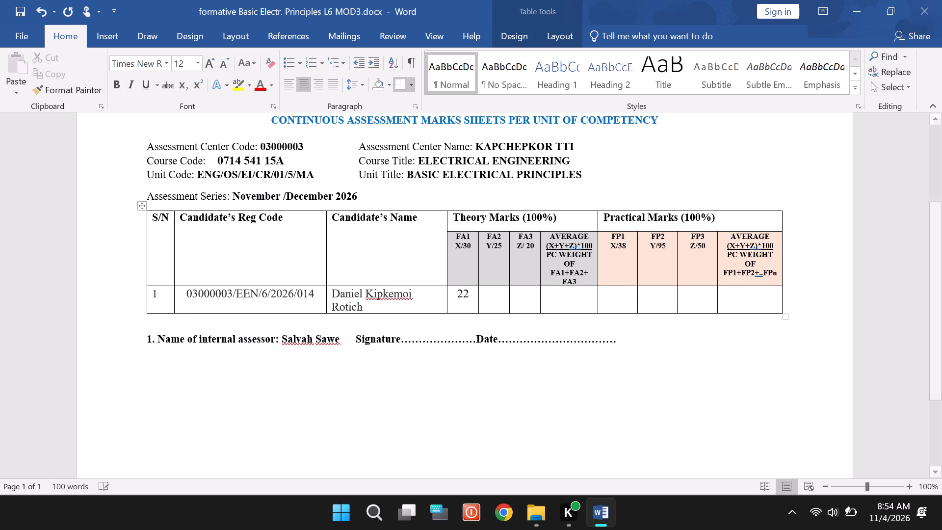
left_click(487, 296)
type("19")
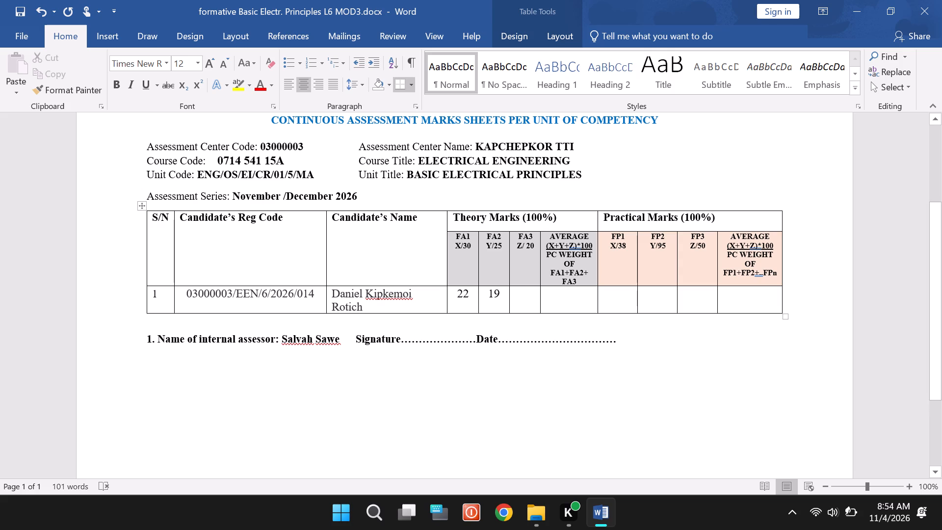
left_click(517, 298)
key("1")
key("5")
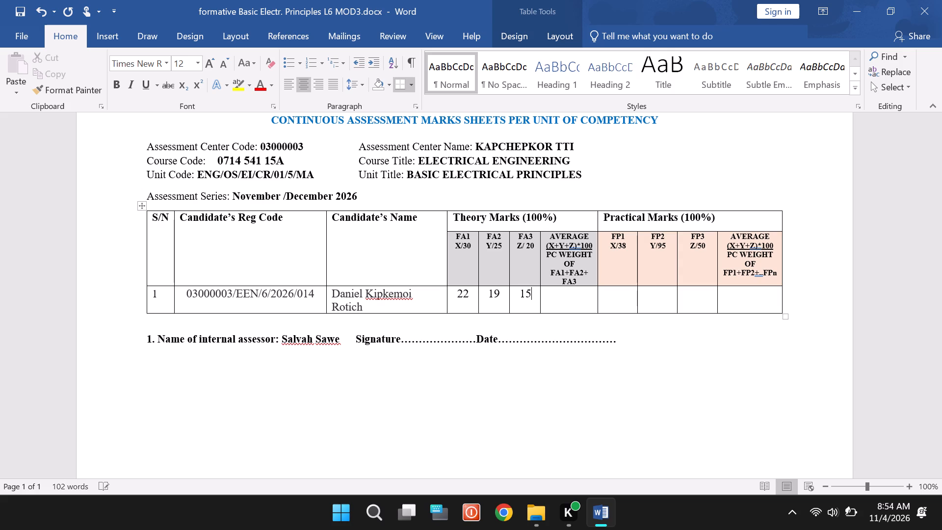
left_click(556, 299)
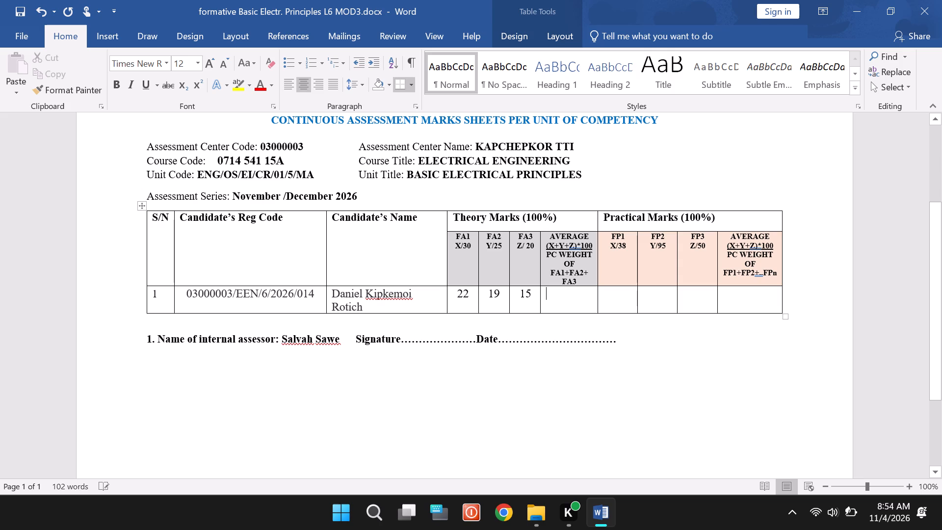
type("75")
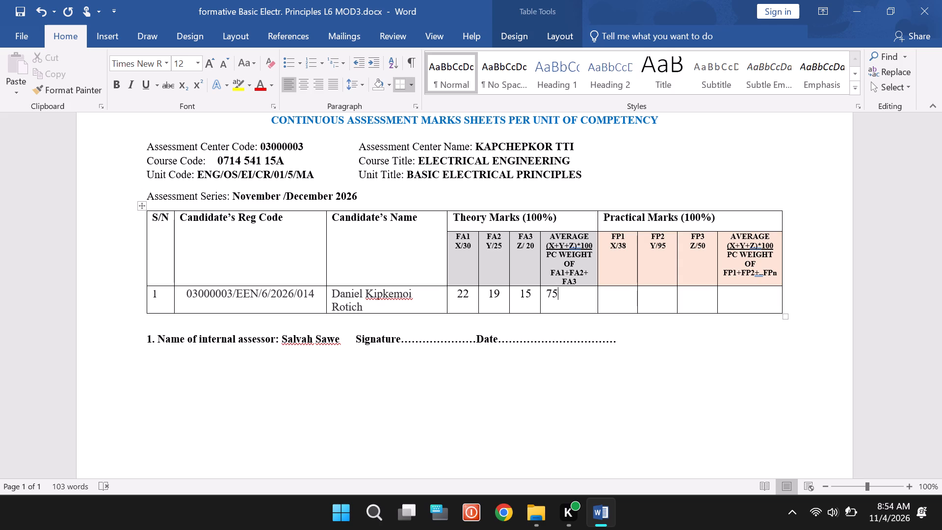
key("ctrl+s")
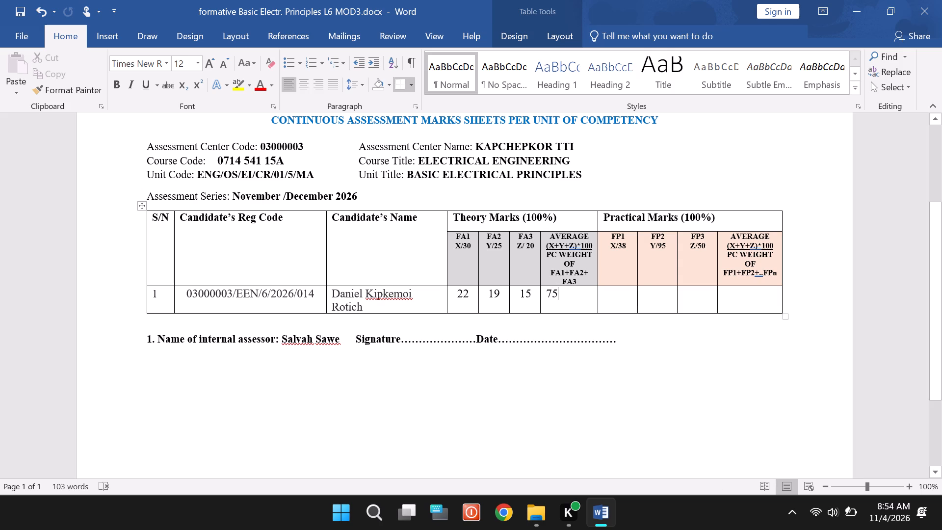
Add dotted leaders before and after the internal assessor's name on the line below the marks table.
scroll(518, 280, "up", 2)
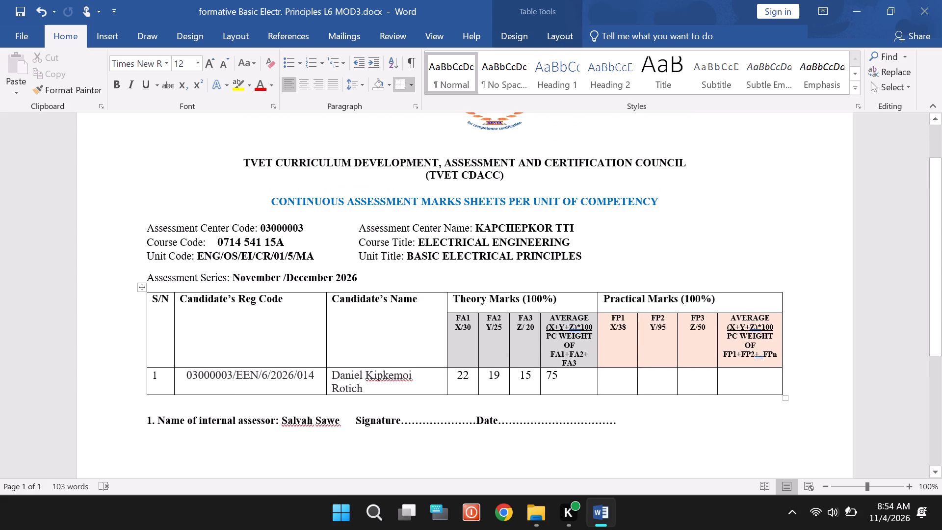
scroll(518, 280, "up", 1)
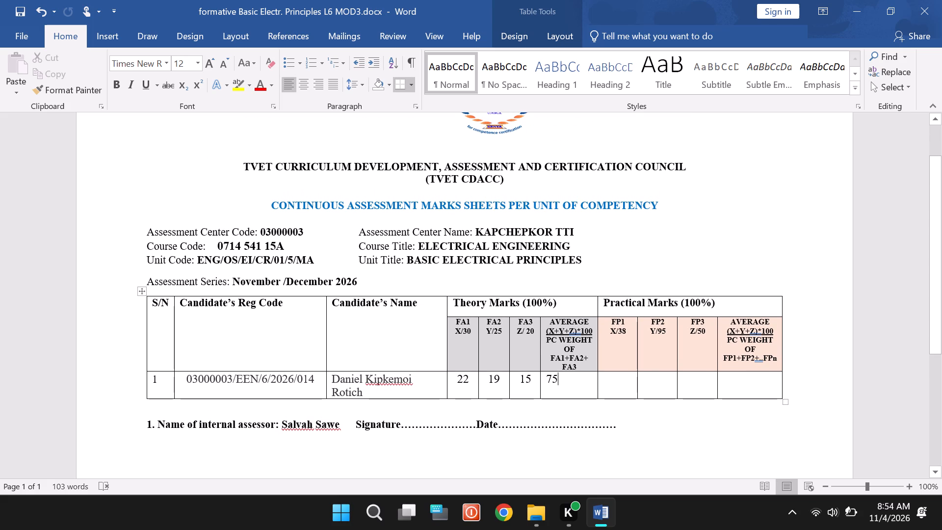
left_click(280, 425)
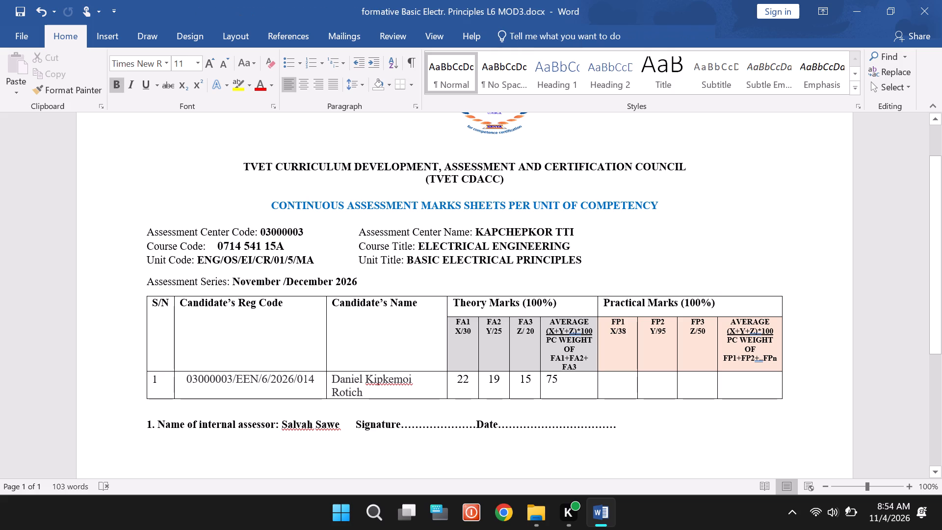
type("......")
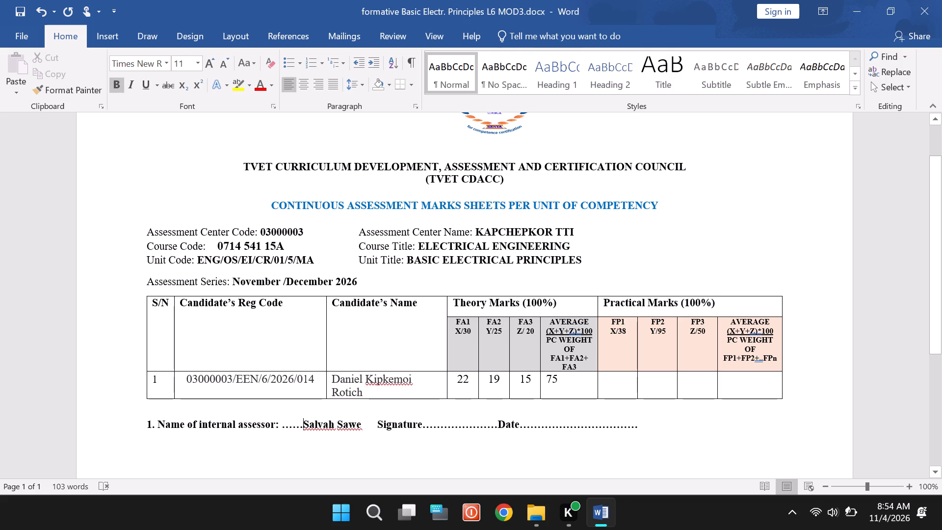
type("...")
key("BackSpace")
key("BackSpace")
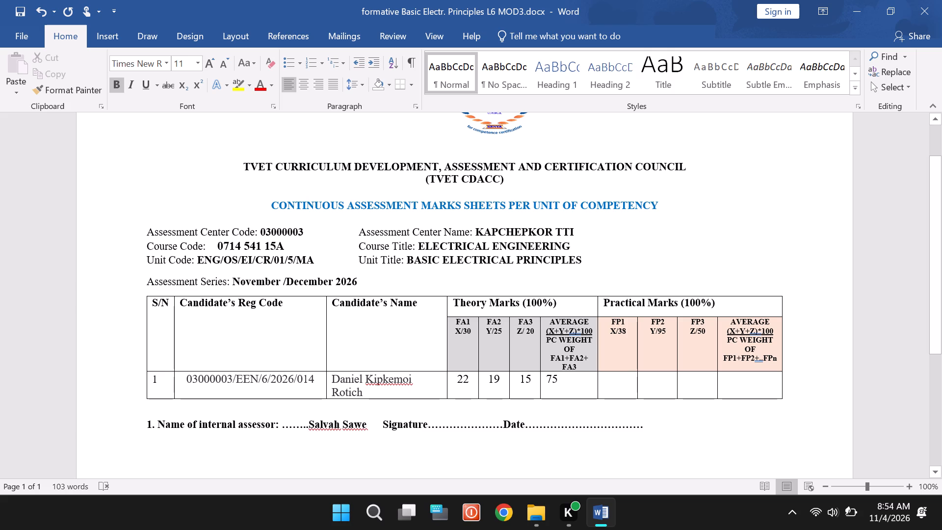
left_click(369, 424)
type("......")
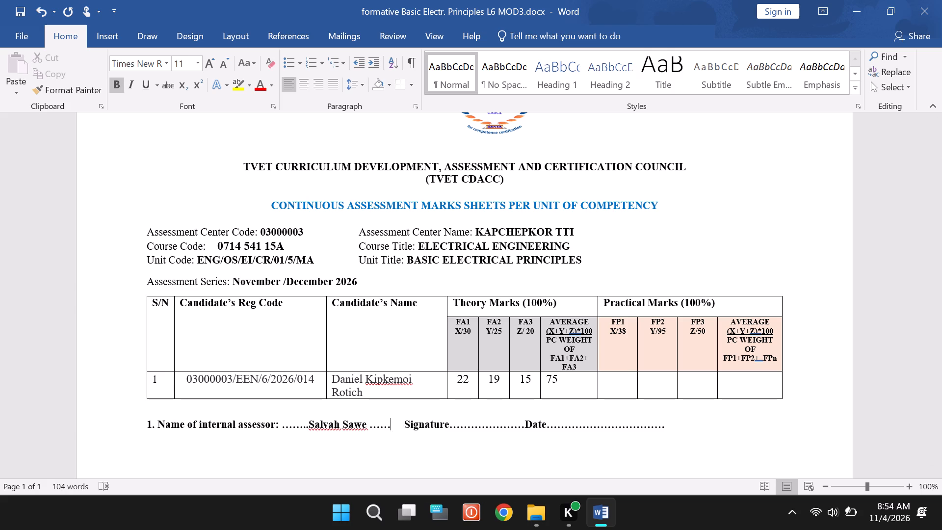
Save the L6 MOD3 marks sheet and close it.
scroll(369, 424, "down", 6)
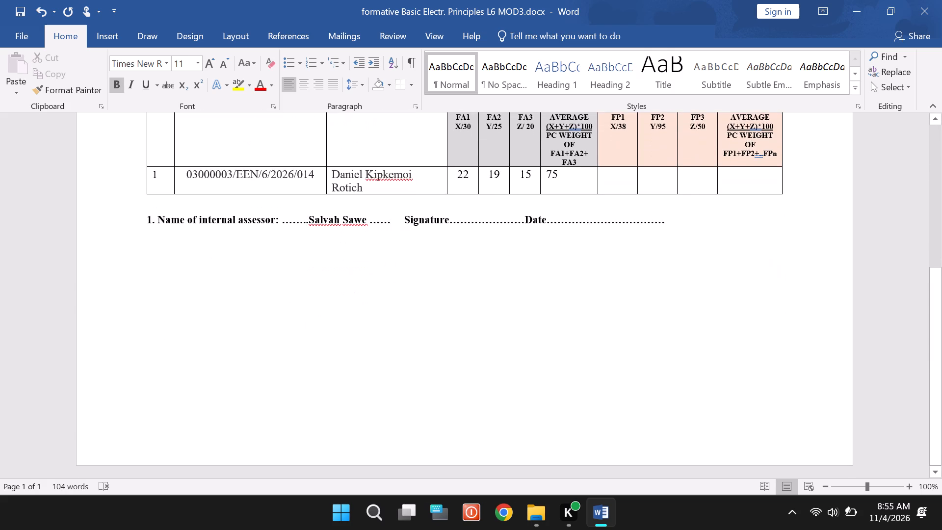
key("ctrl+s")
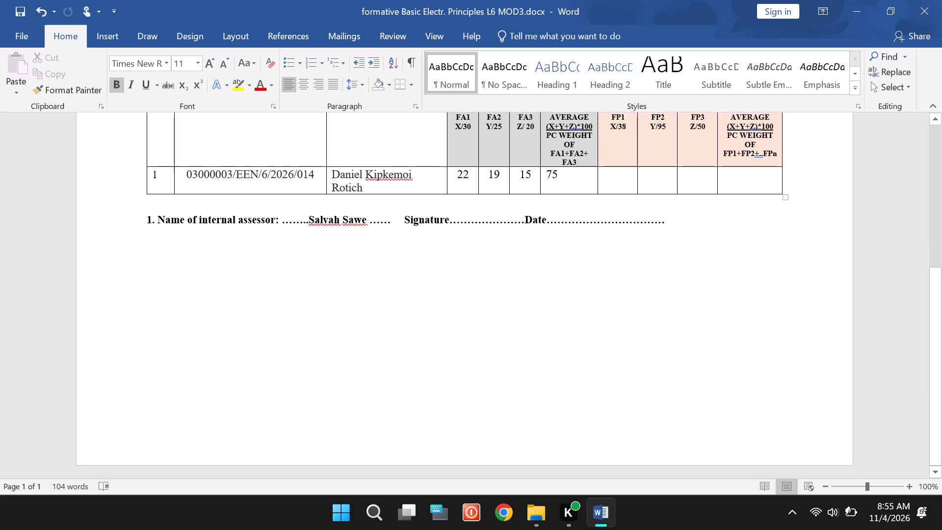
left_click(908, 16)
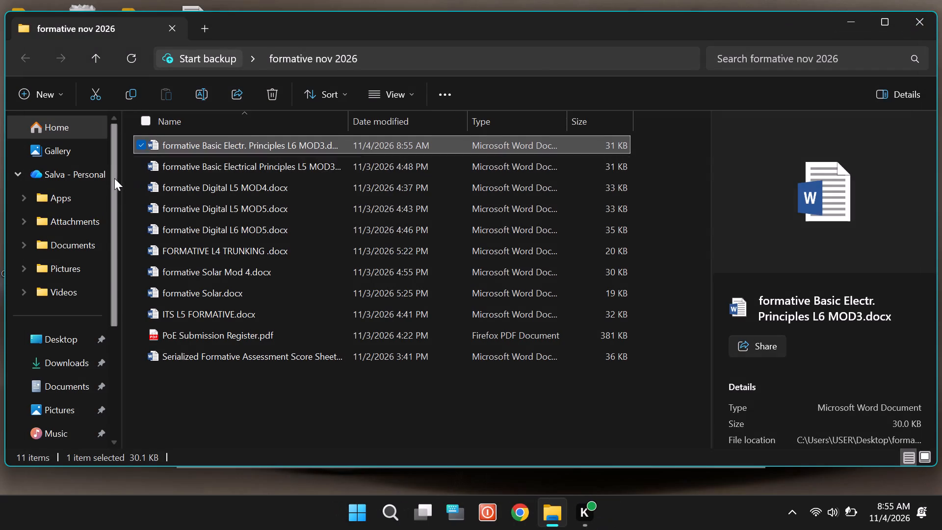
Open the Word document formative Basic Electrical Principles L5 MOD3.docx.
double_click(214, 162)
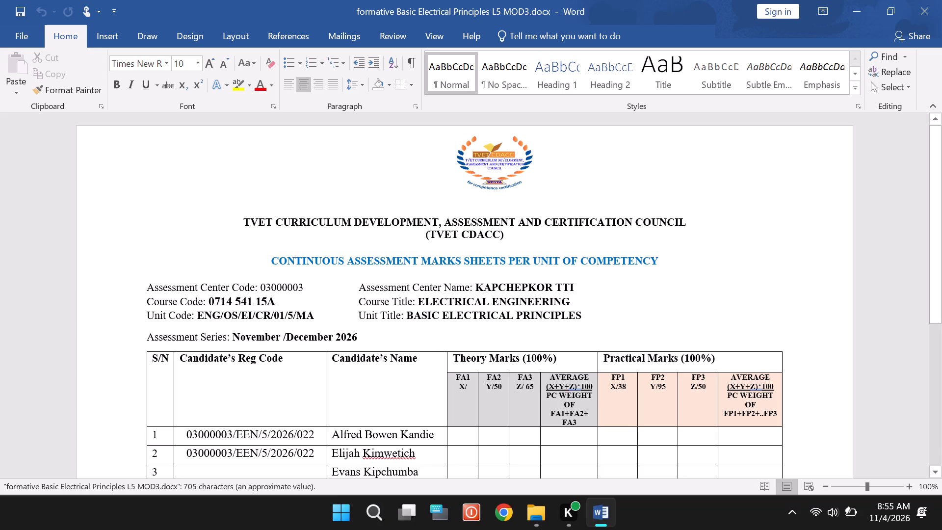
Set the maximum theory marks in the table header to FA1 X/30, FA2 Y/25 and FA3 Z/20.
scroll(264, 340, "down", 3)
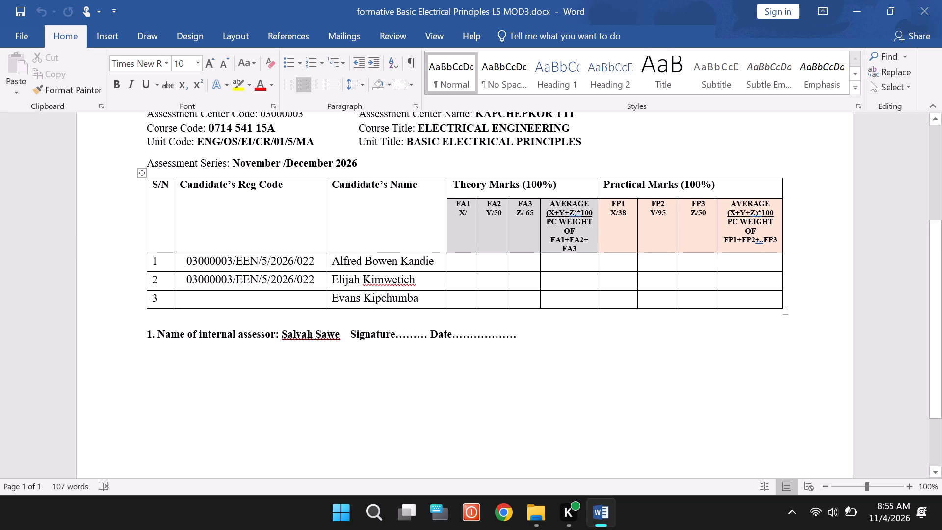
left_click(470, 212)
type("30")
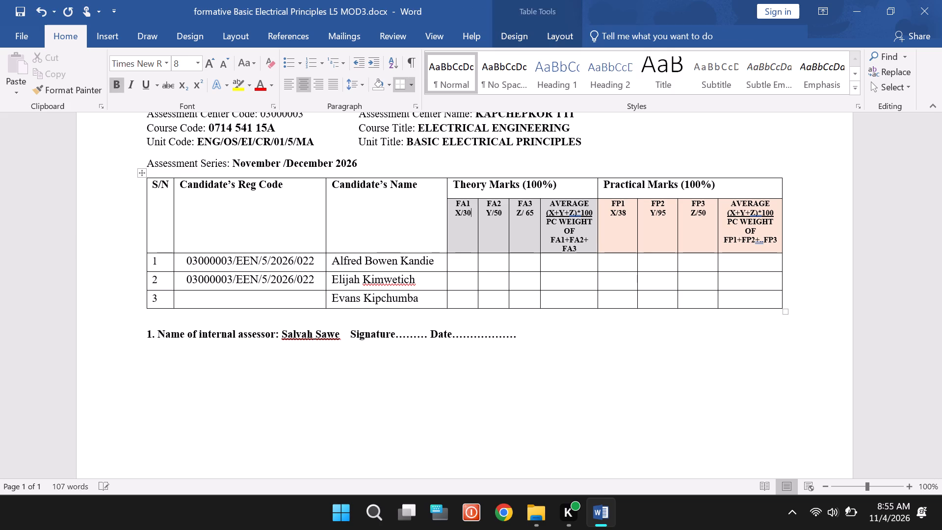
left_click(502, 210)
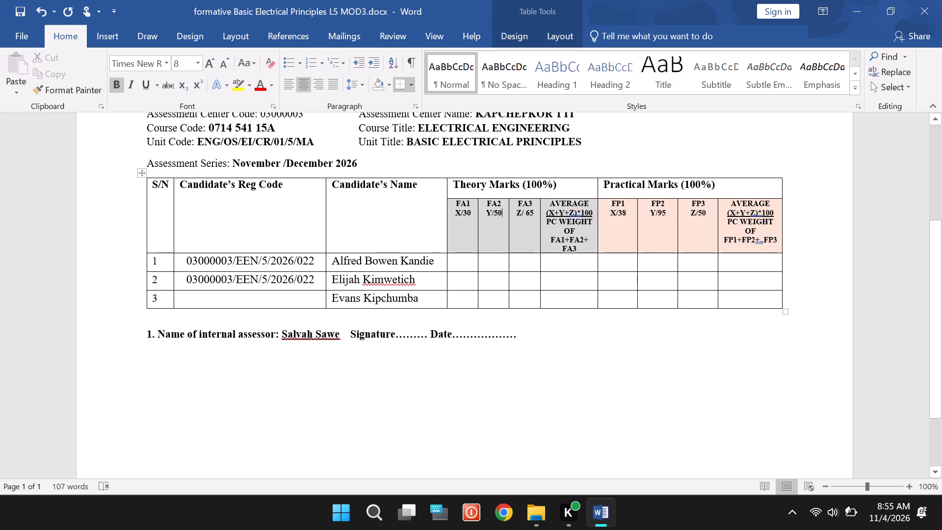
key("BackSpace")
key("BackSpace")
type("25")
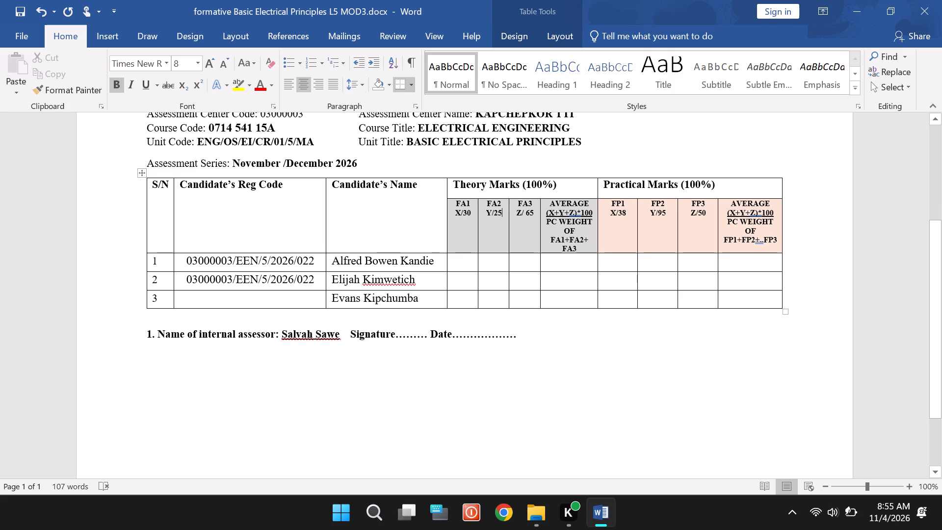
left_click(532, 213)
key("BackSpace")
key("BackSpace")
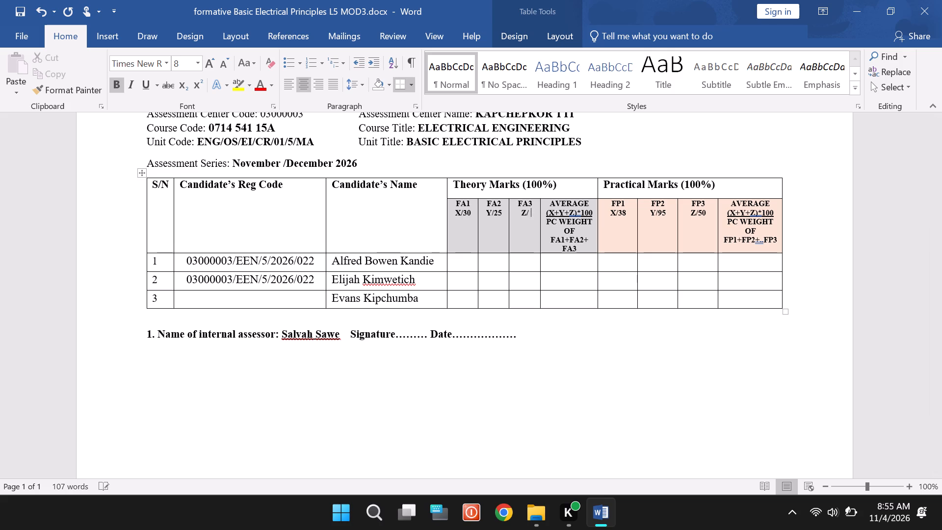
type("20")
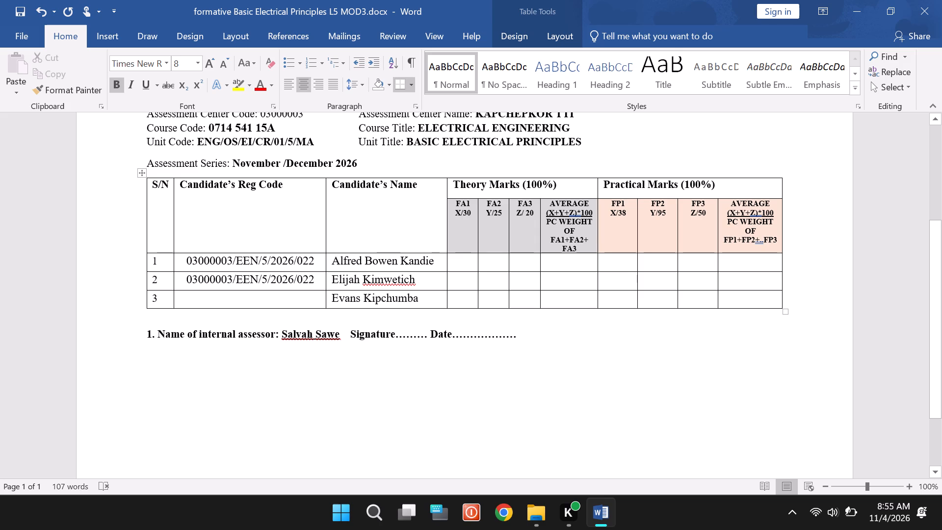
Enter candidate 1's theory marks as FA1 23, FA2 20 and FA3 19.
left_click(460, 262)
type("22")
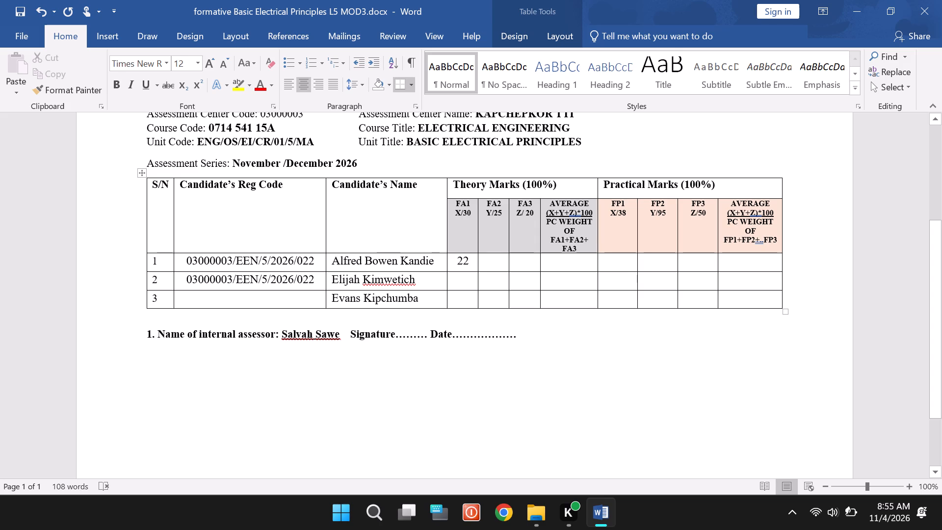
key("BackSpace")
key("BackSpace")
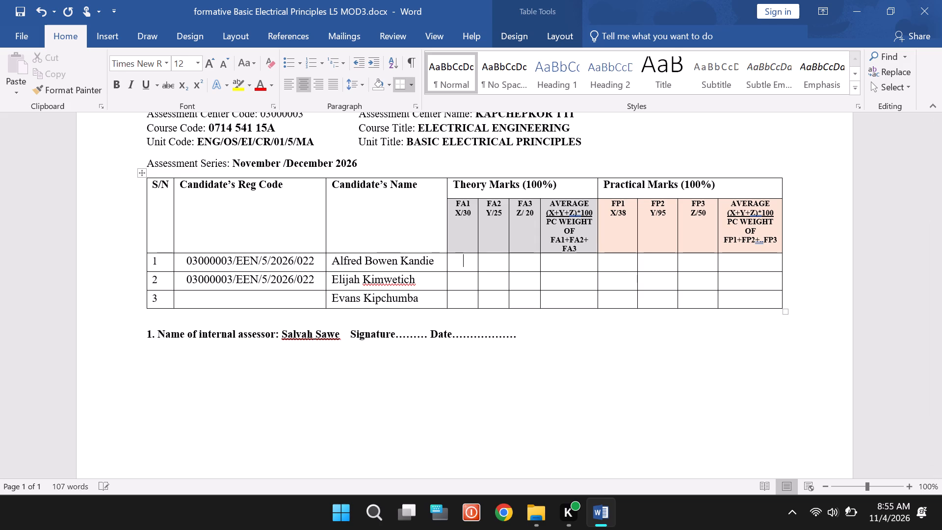
type("23")
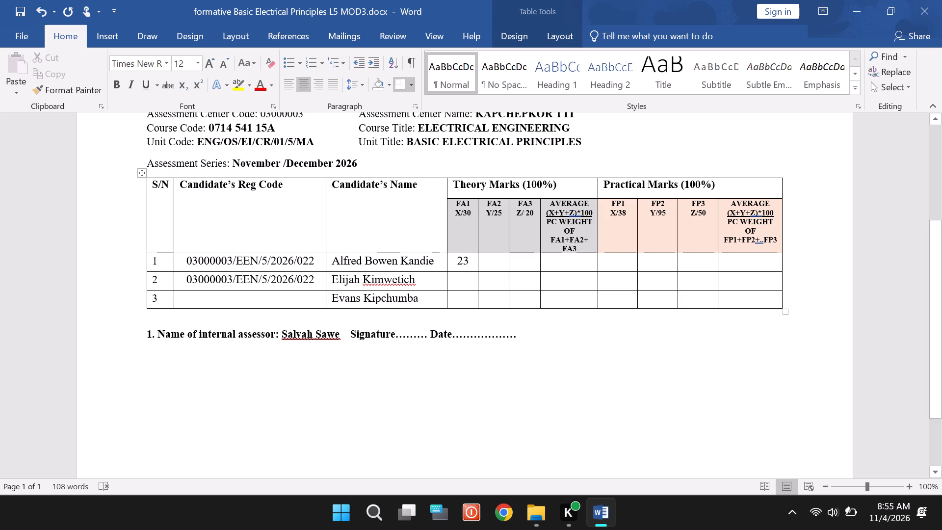
left_click(488, 259)
type("20")
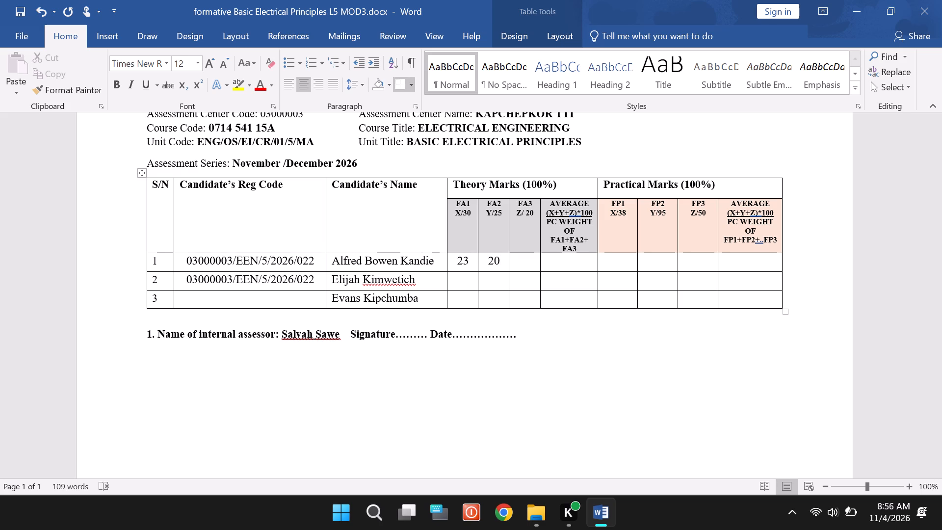
left_click(519, 261)
type("19")
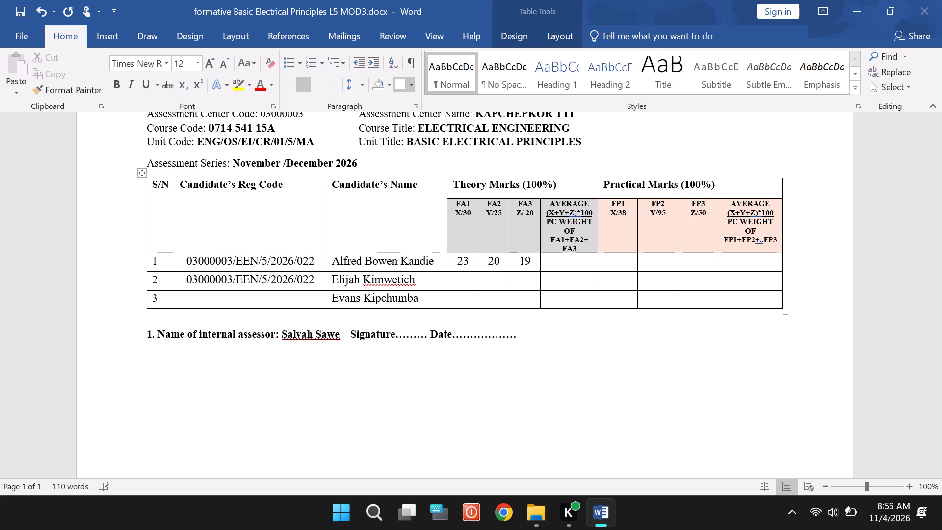
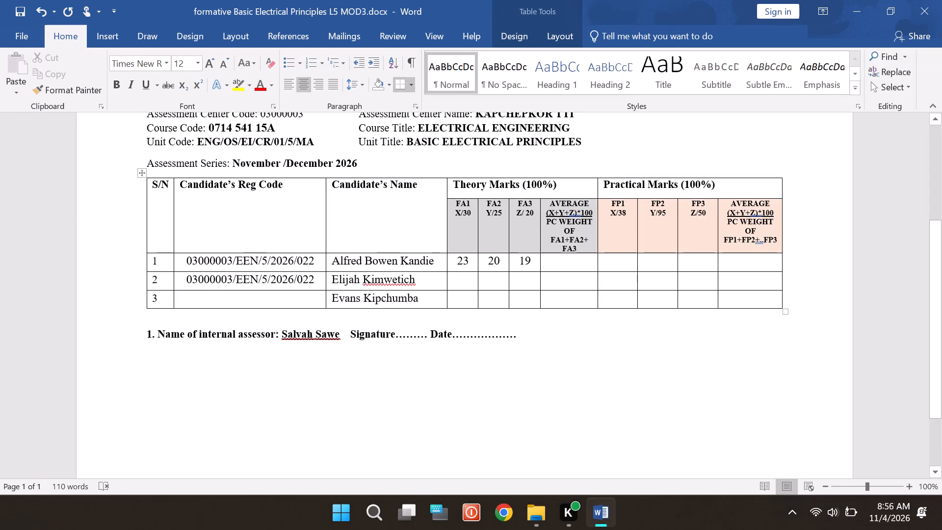
Enter candidate 3's theory marks as FA1 23, FA2 17 and FA3 16, with an average of 75.
left_click(457, 300)
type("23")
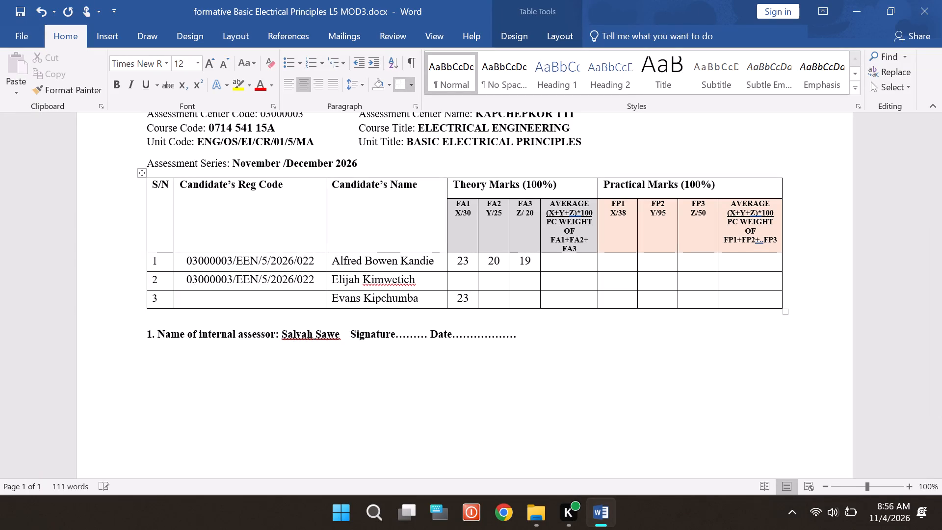
left_click(489, 301)
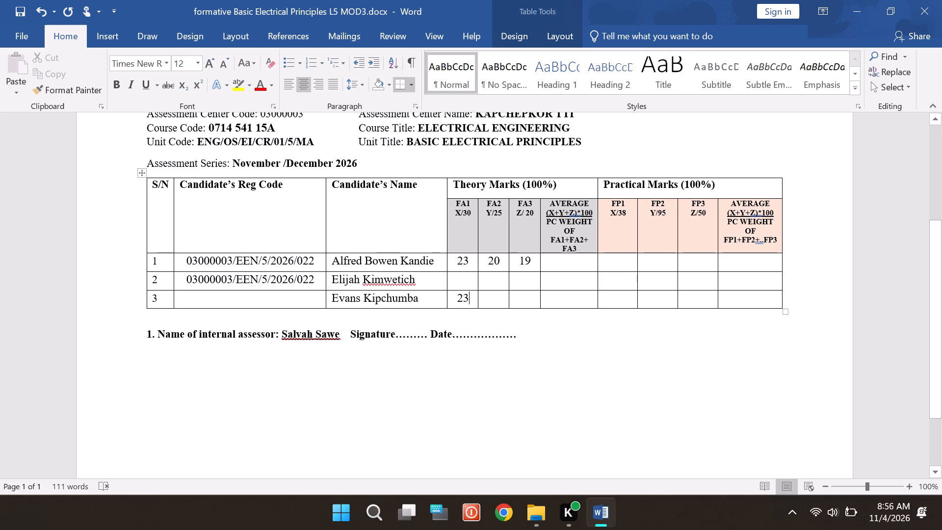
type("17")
left_click(524, 299)
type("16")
left_click(557, 300)
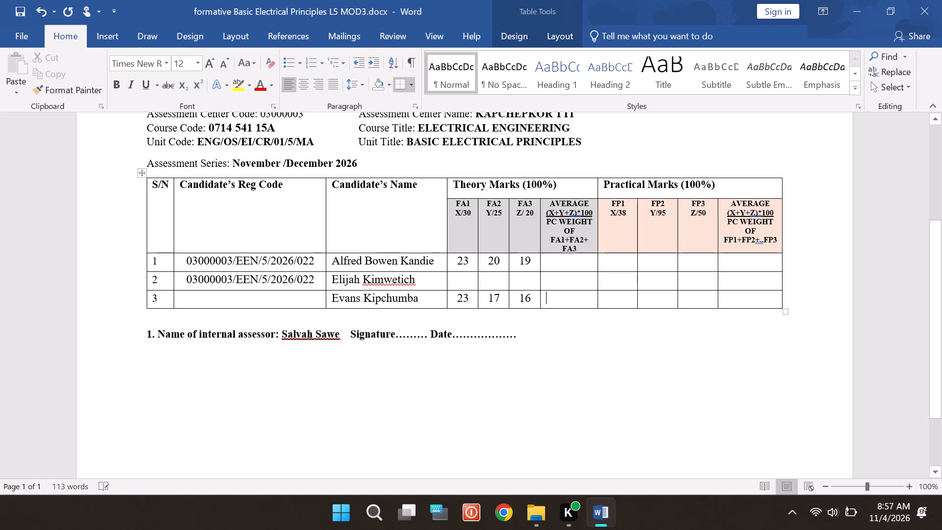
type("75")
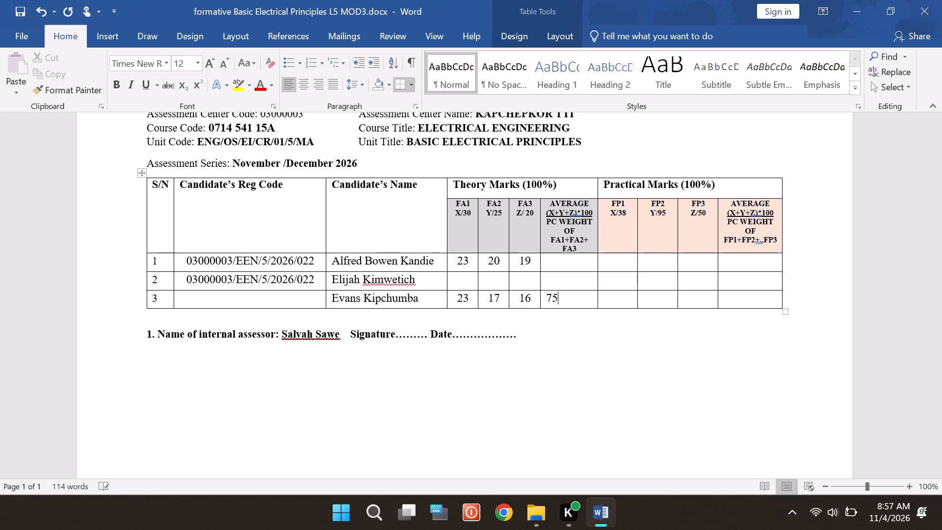
Enter candidate 1's theory average as 83 and save the document.
left_click(553, 262)
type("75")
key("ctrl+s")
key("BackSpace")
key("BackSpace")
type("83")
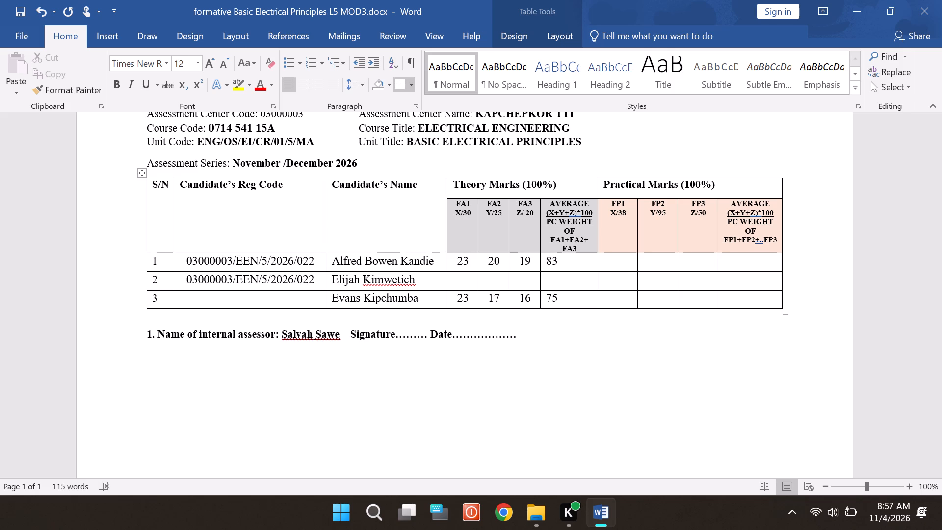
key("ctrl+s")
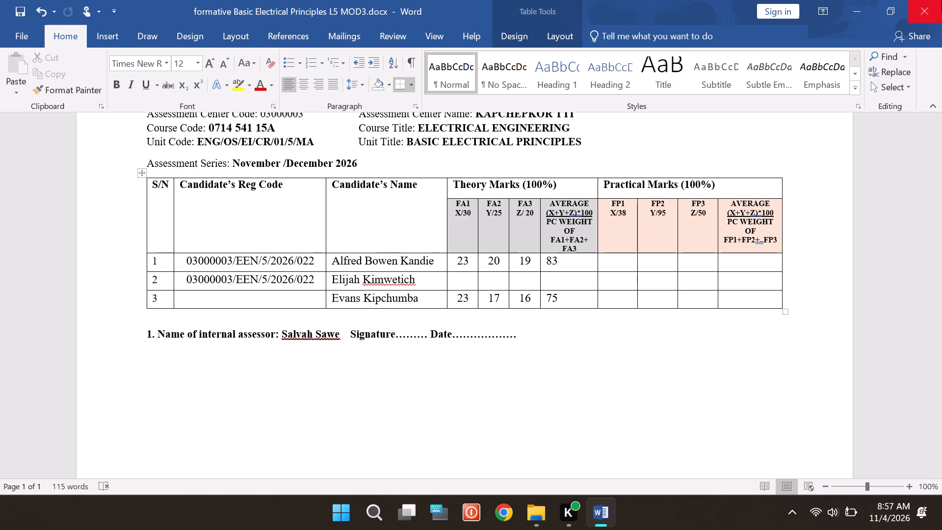
Add dotted filler before and after the internal assessor's name in the line below the table.
left_click(280, 335)
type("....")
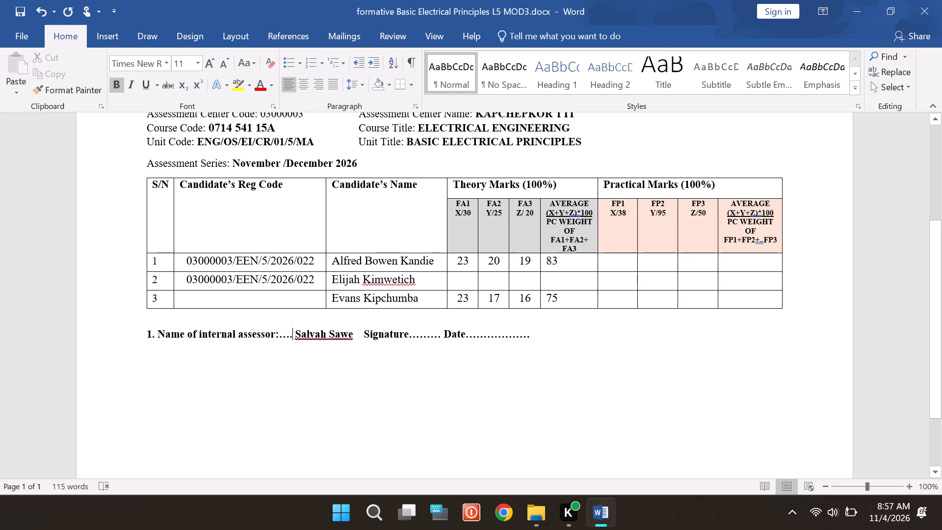
left_click(353, 334)
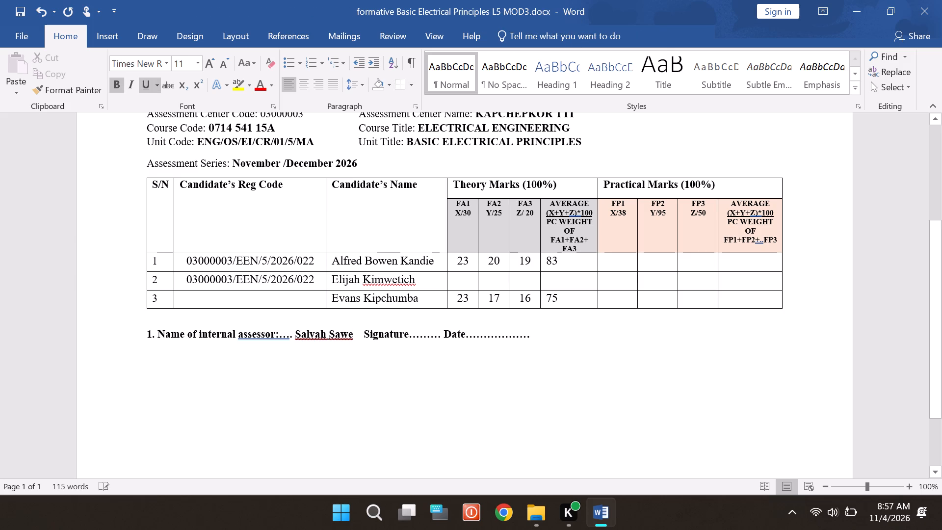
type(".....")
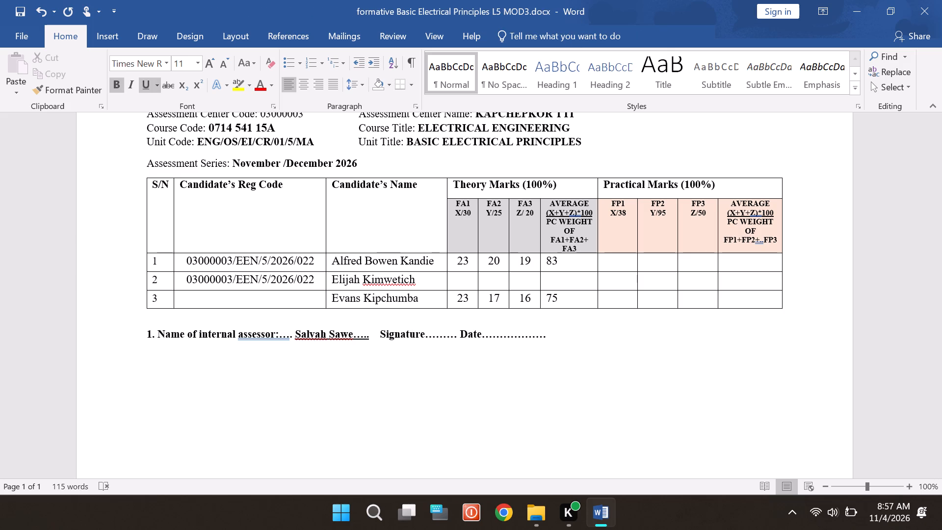
Save the Basic Electrical Principles L5 MOD3 marks sheet and close it.
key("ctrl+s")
left_click(353, 334)
left_click(921, 20)
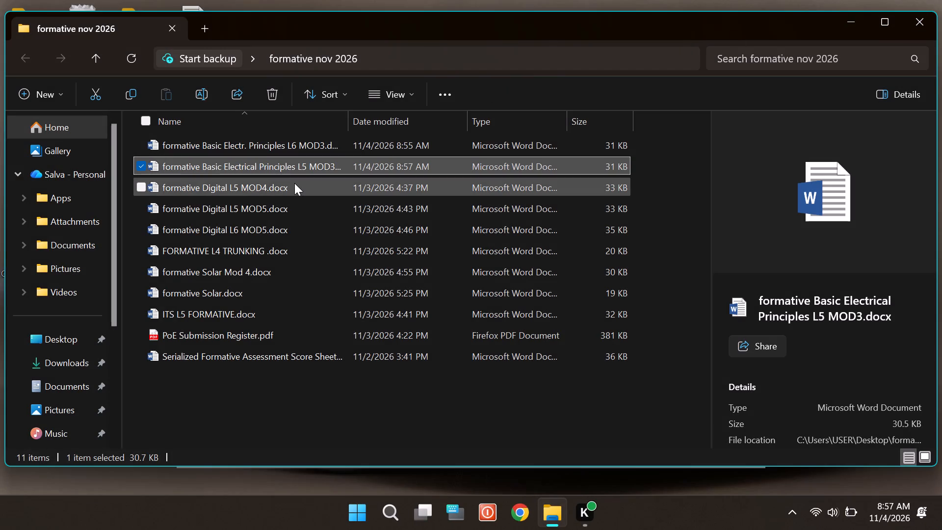
Open the Word document formative Digital L5 MOD4.docx and enable editing.
double_click(294, 183)
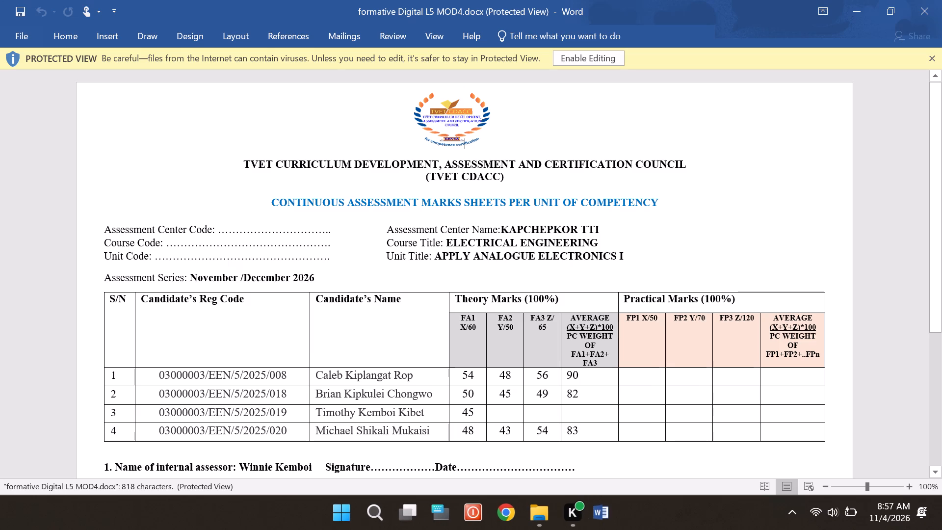
left_click(590, 60)
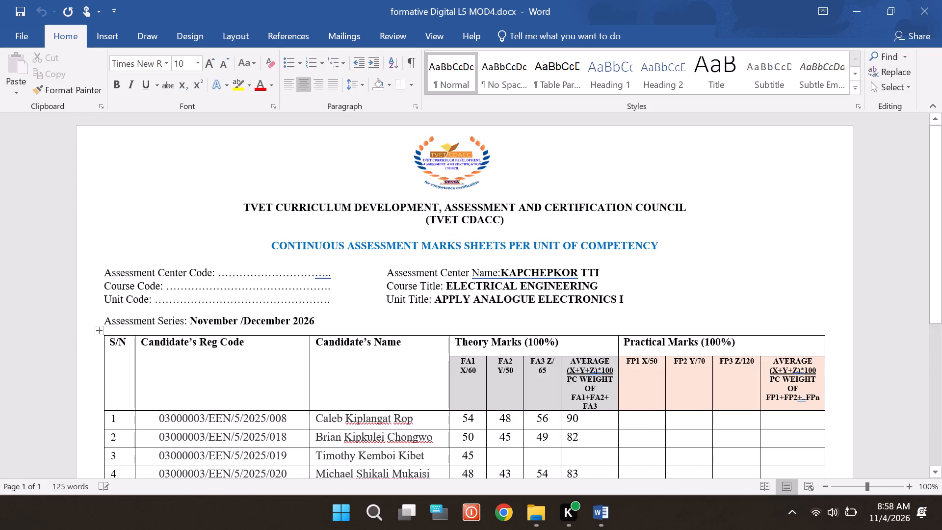
Replace ANALOGUE with DIGITAL in the unit title so it reads APPLY DIGITAL ELECTRONICS I.
scroll(534, 391, "down", 2)
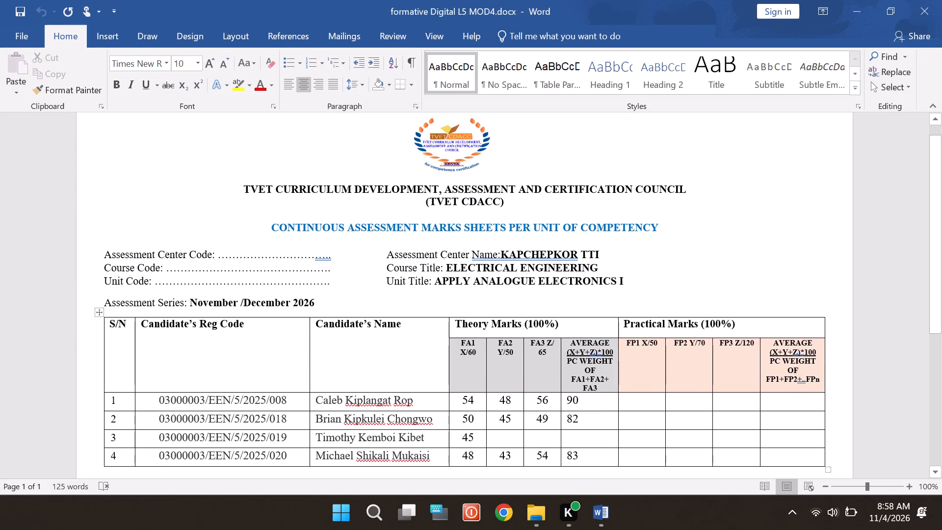
left_click(532, 281)
key("BackSpace")
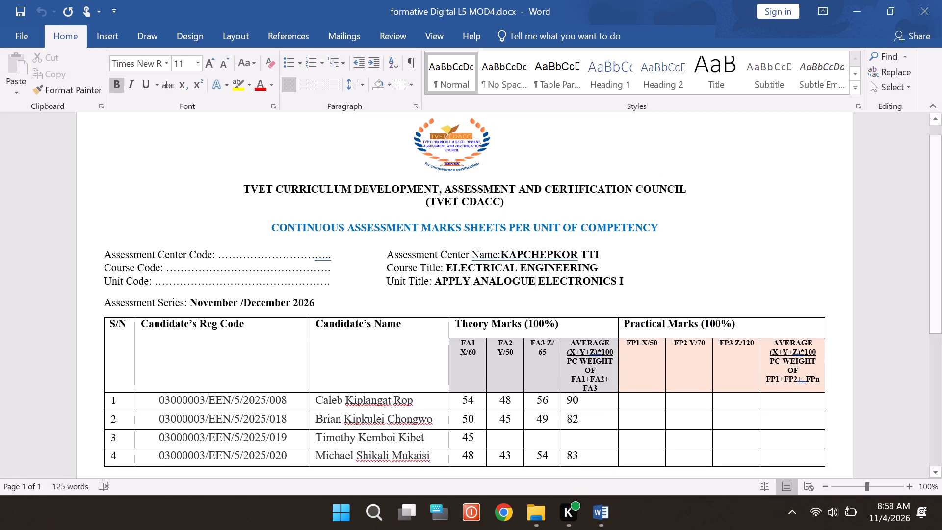
key("BackSpace")
key("BackSpace")
key("BackSpace")
key("BackSpace")
key("BackSpace")
key("BackSpace")
key("BackSpace")
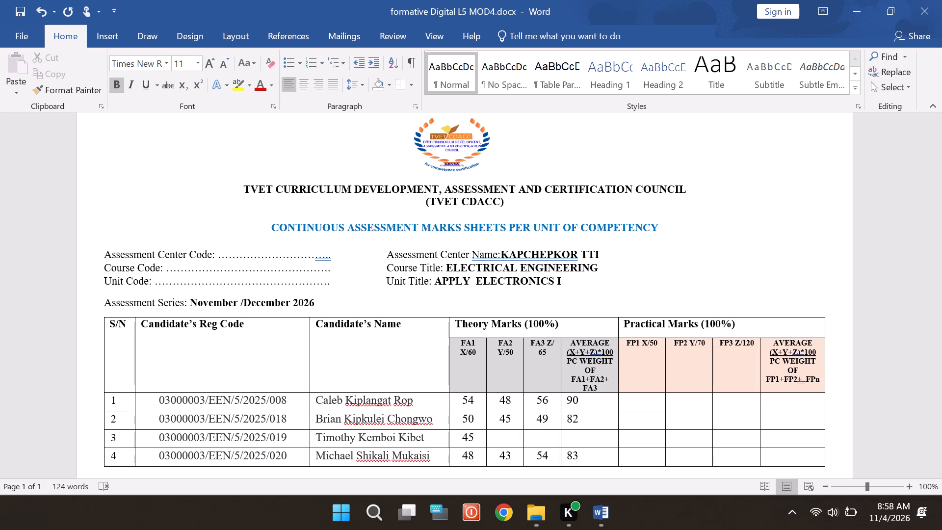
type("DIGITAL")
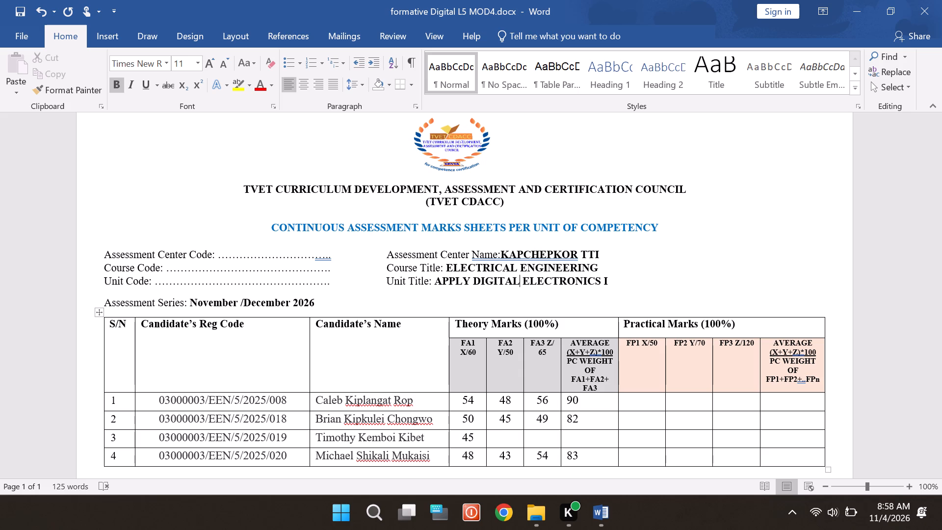
Replace candidate 1's theory marks with FA1 28, FA2 24 and FA3 42.
left_click(476, 400)
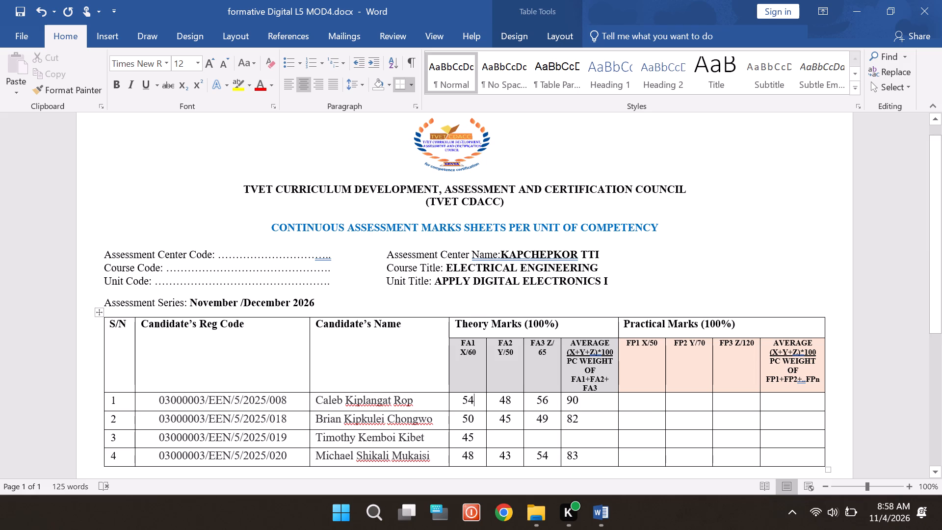
key("BackSpace")
key("BackSpace")
left_click(513, 401)
key("BackSpace")
key("BackSpace")
left_click(554, 400)
key("BackSpace")
key("BackSpace")
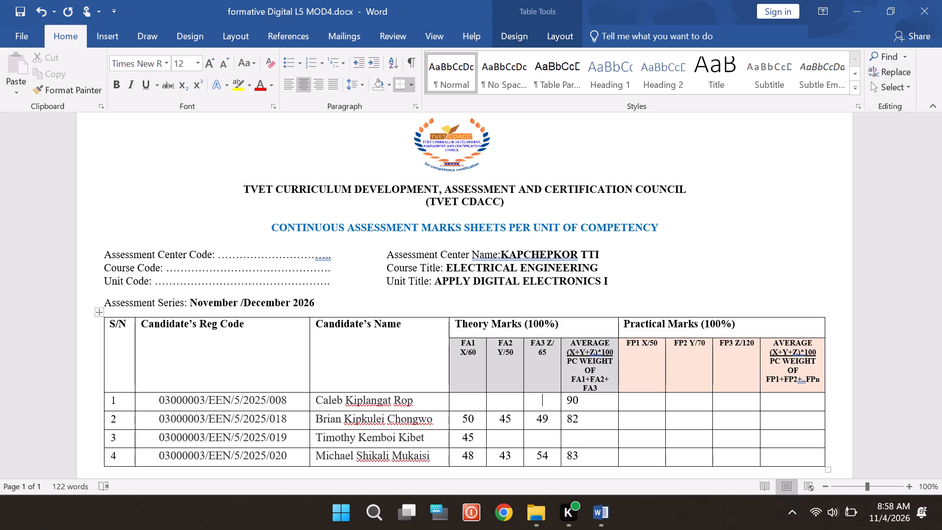
left_click(469, 404)
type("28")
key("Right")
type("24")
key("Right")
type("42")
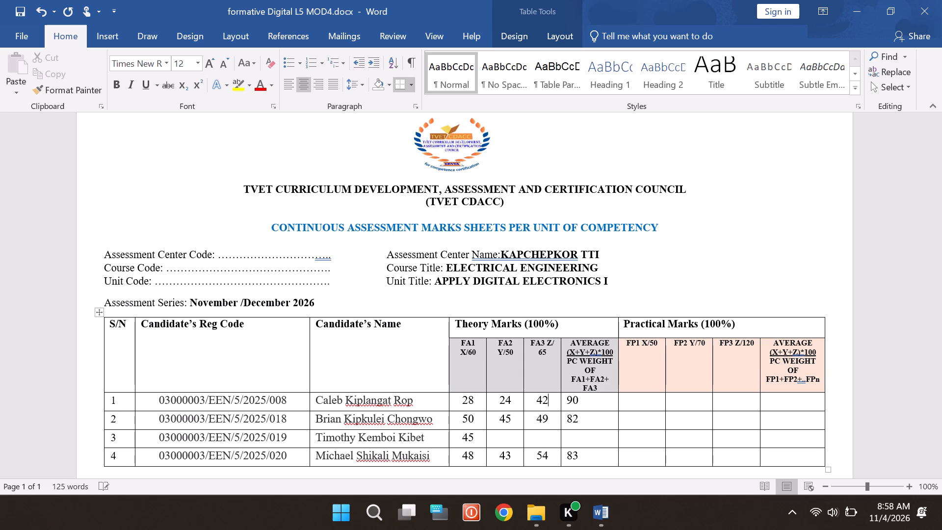
Replace candidate 2's theory marks with FA1 22, FA2 13 and FA3 29, and set the average to 71.
left_click(577, 418)
key("BackSpace")
key("BackSpace")
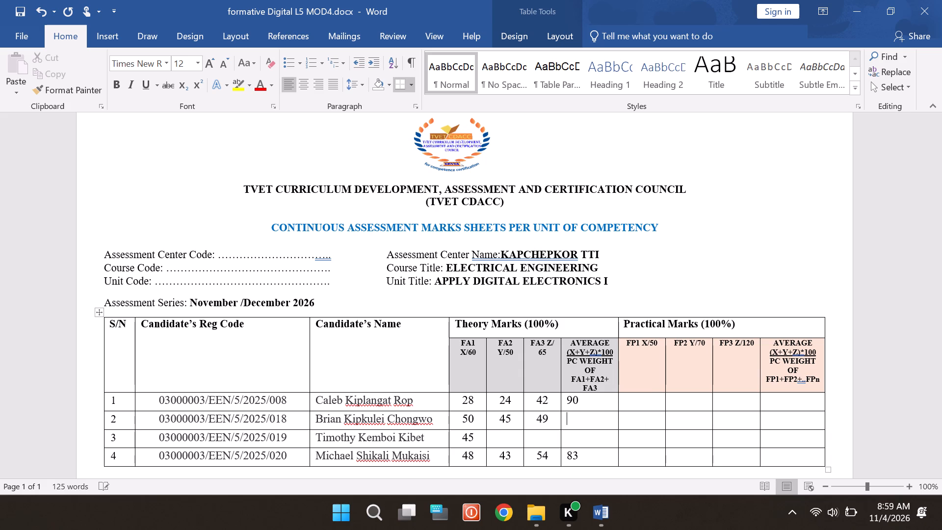
key("Left")
key("BackSpace")
key("BackSpace")
key("BackSpace")
key("BackSpace")
key("BackSpace")
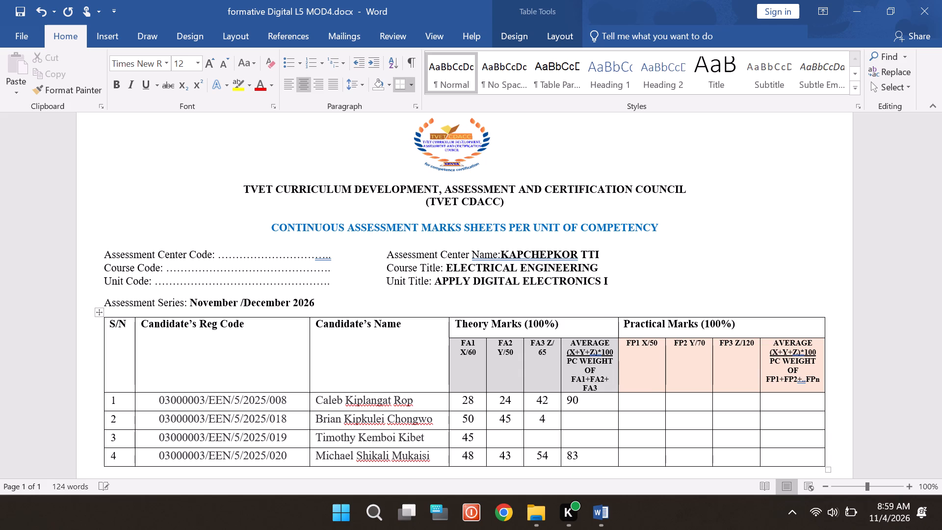
key("Left")
key("BackSpace")
key("BackSpace")
key("Left")
key("BackSpace")
key("BackSpace")
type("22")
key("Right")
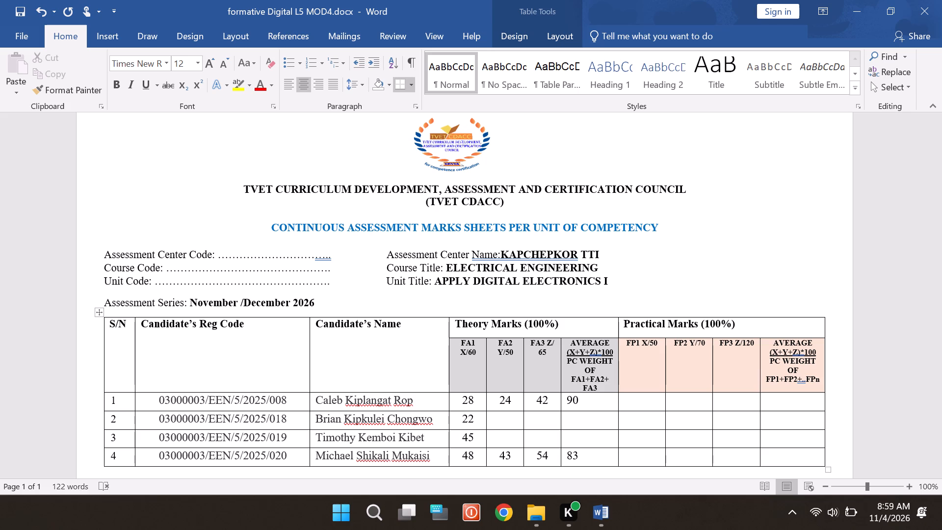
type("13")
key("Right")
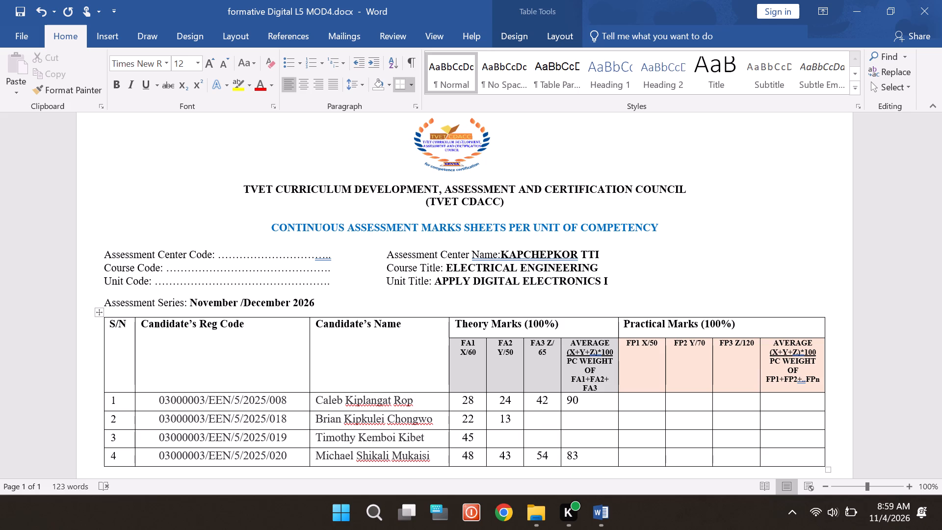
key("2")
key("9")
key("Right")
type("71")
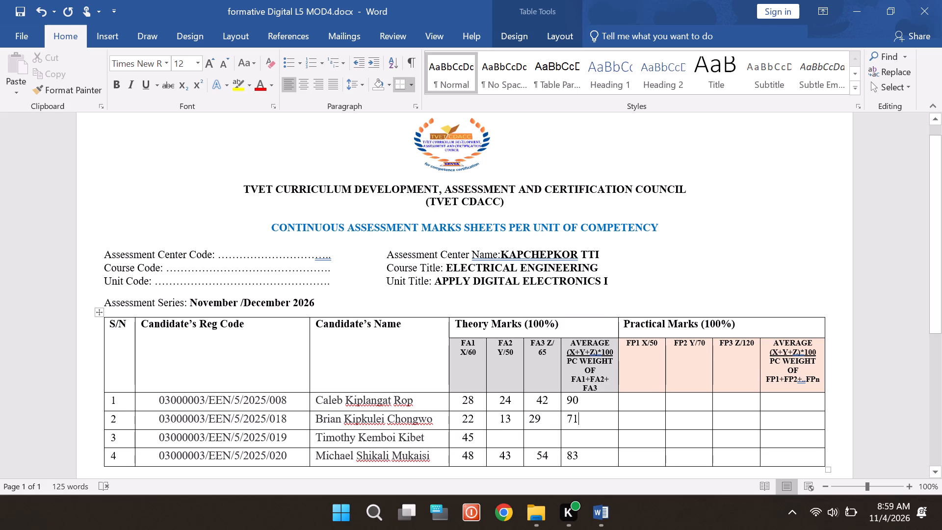
Clear candidate 3's FA1 mark so the theory marks row is blank.
left_click(477, 437)
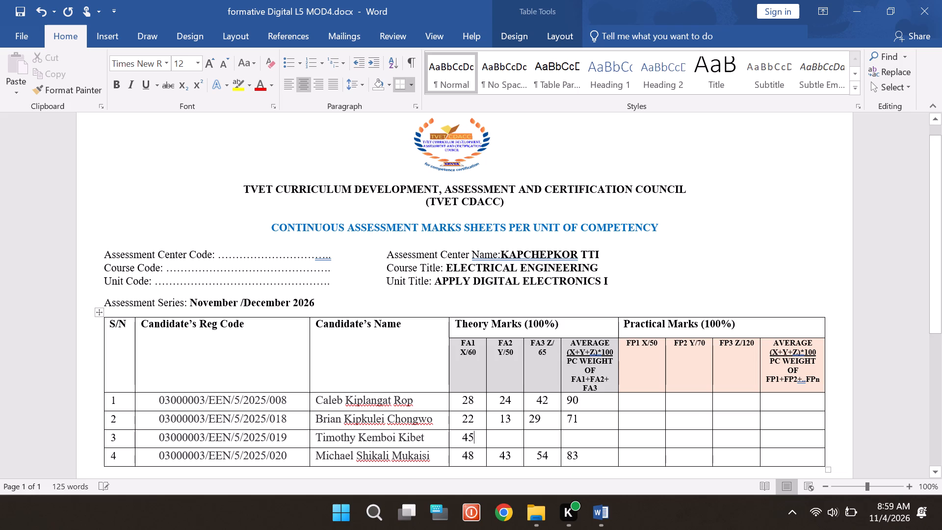
key("BackSpace")
key("BackSpace")
Replace candidate 4's theory marks with FA1 24, FA2 17, FA3 35 and average 72, and save the document.
left_click(581, 457)
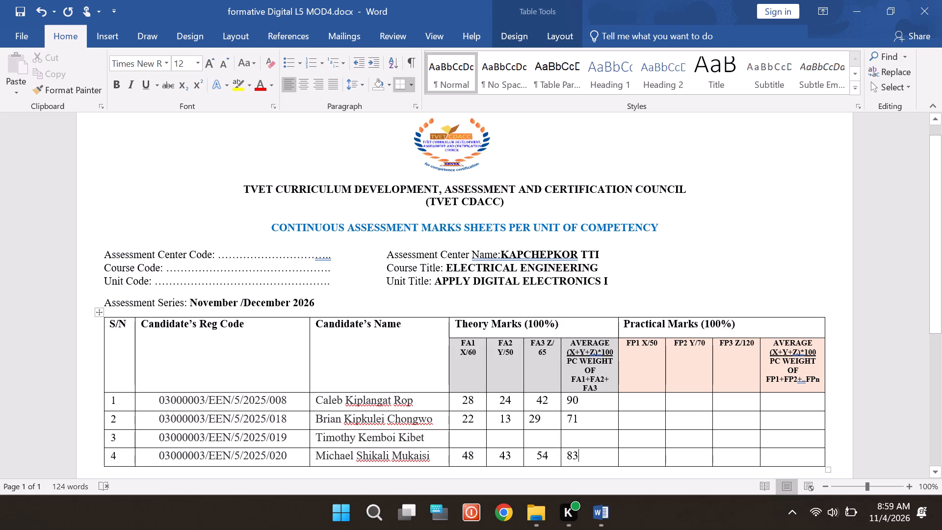
key("BackSpace")
key("BackSpace")
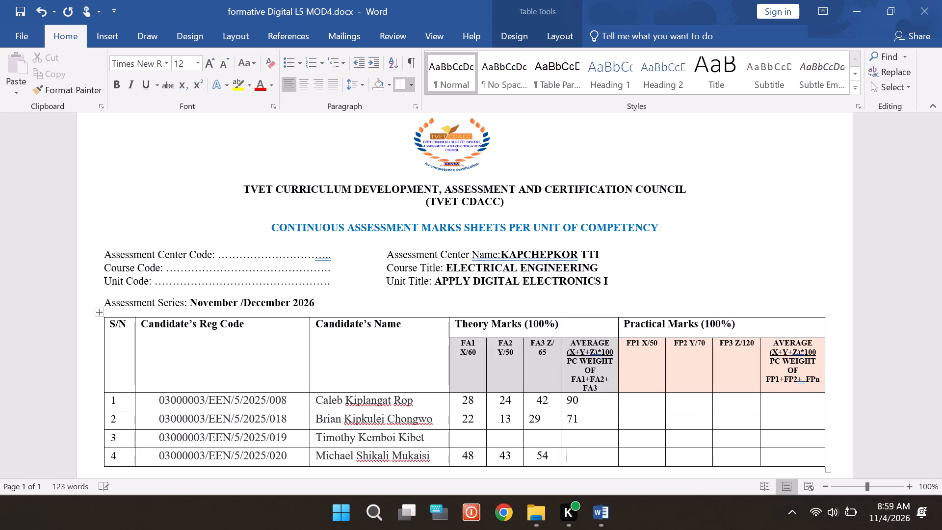
key("Left")
key("BackSpace")
key("BackSpace")
key("Left")
key("BackSpace")
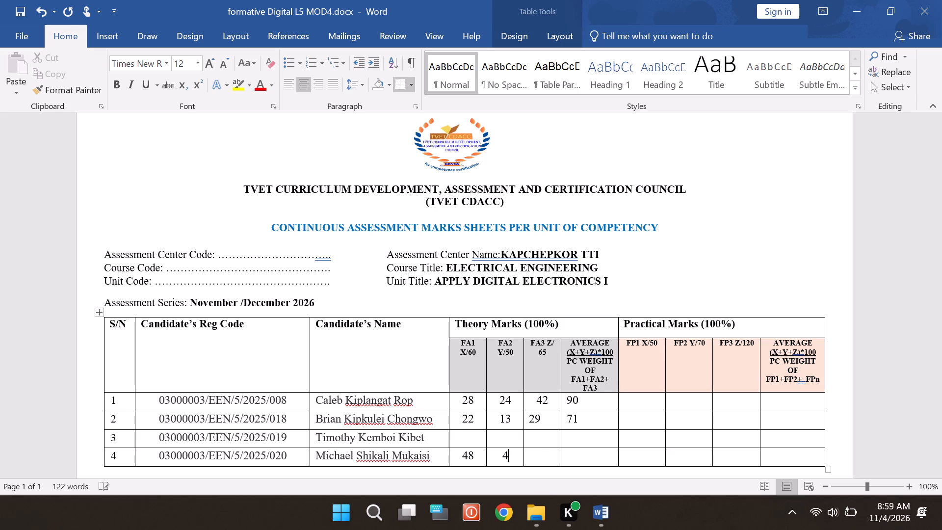
key("BackSpace")
key("Left")
key("BackSpace")
key("BackSpace")
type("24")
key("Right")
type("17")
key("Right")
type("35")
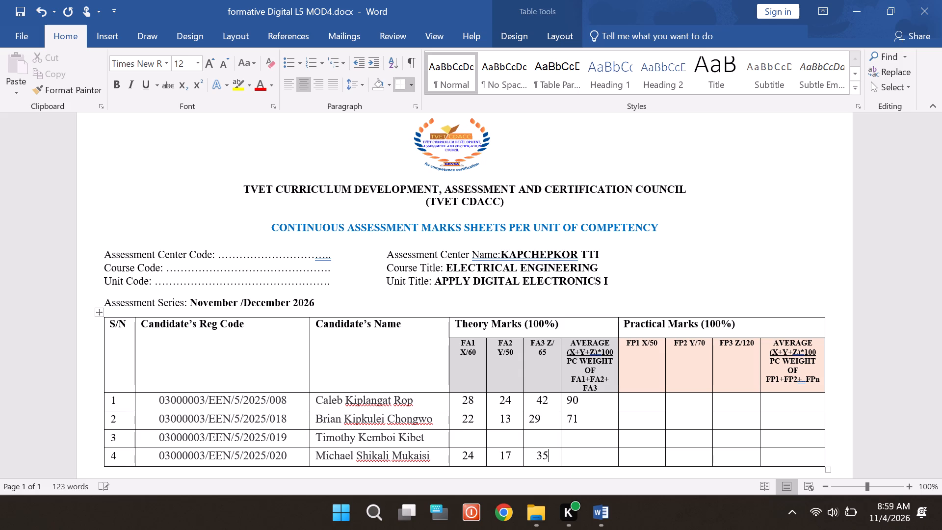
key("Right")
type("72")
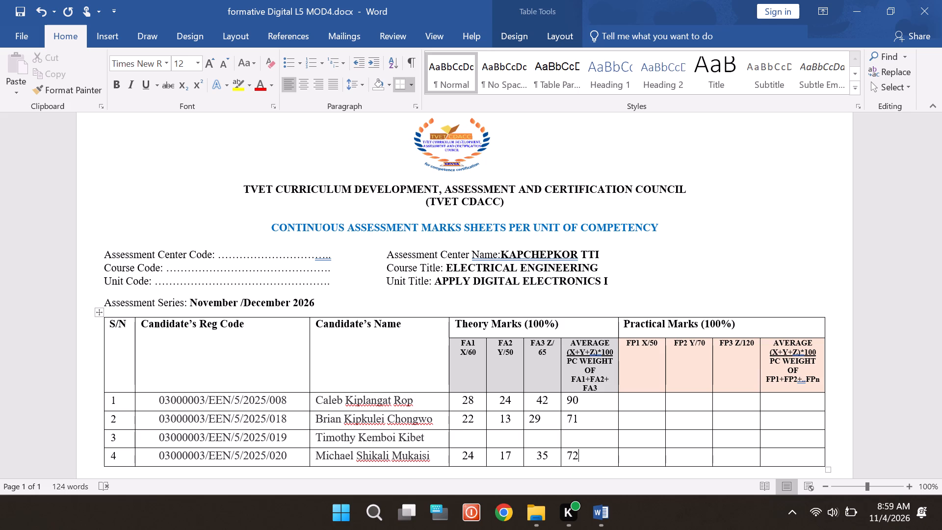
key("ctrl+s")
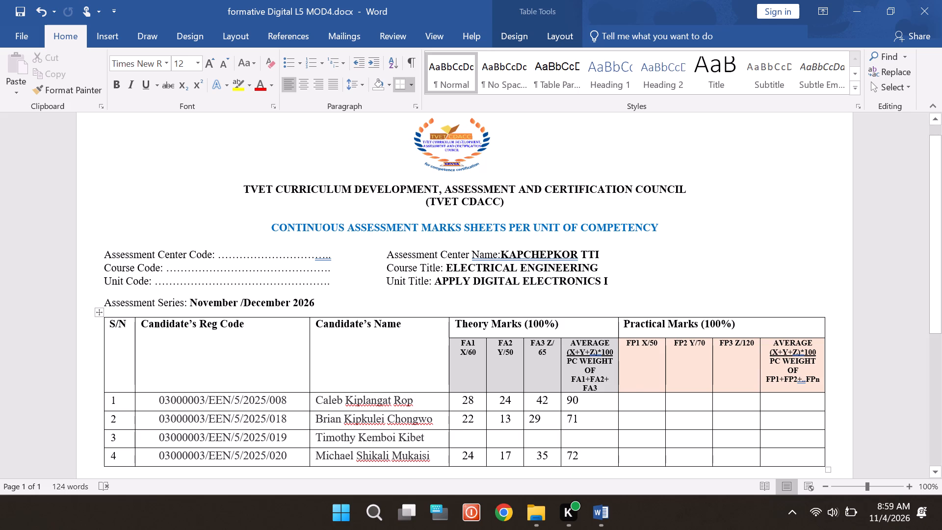
Insert a space between Assessment Center Name: and KAPCHEPKOR TTI, and save the document.
scroll(523, 465, "down", 1)
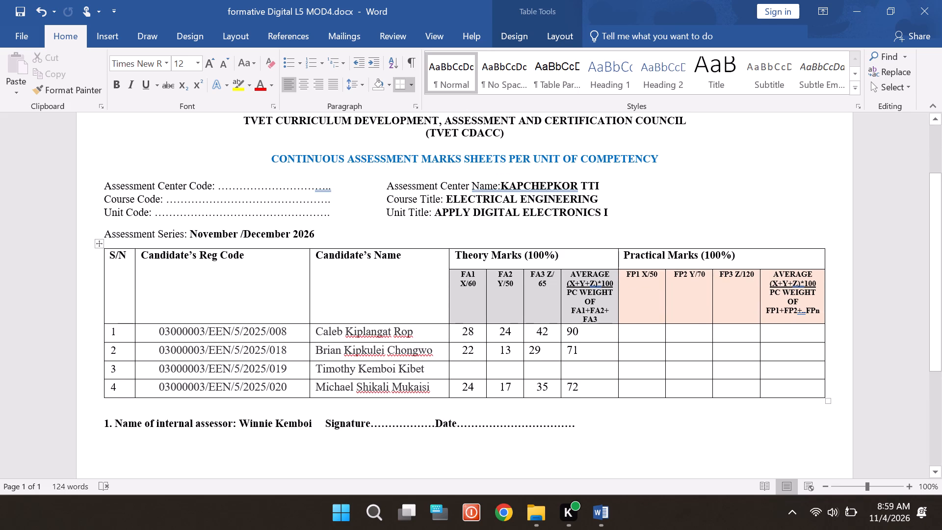
left_click(499, 186)
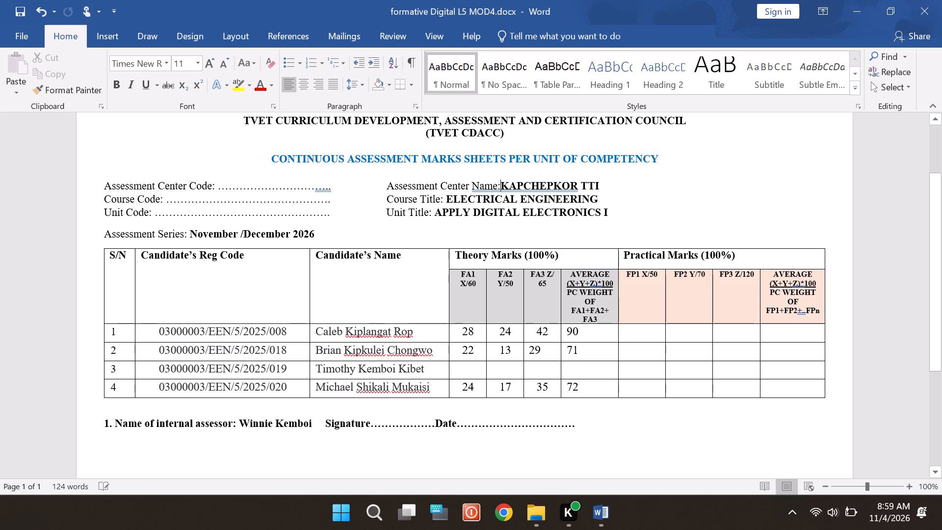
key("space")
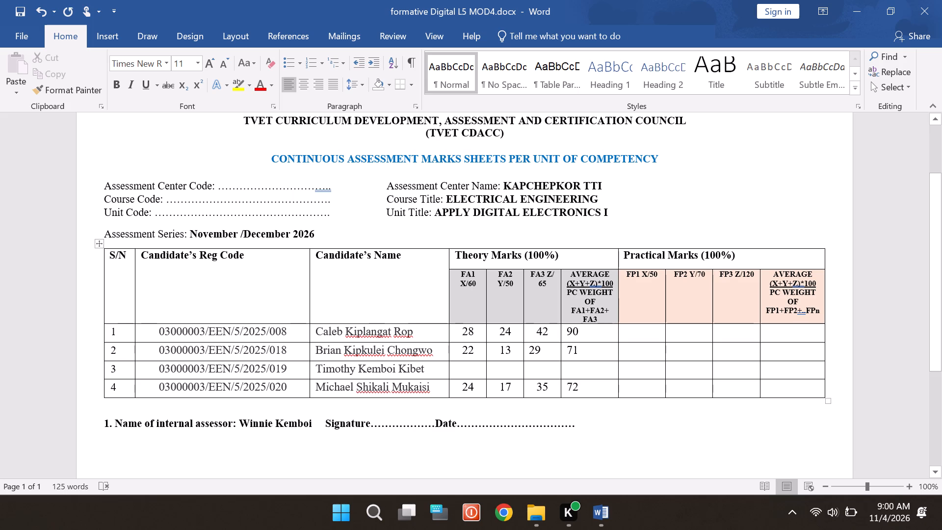
key("ctrl+s")
Replace the internal assessor's name below the marks table with the Digital Electronics unit assessor's name.
left_click(241, 422)
left_click_drag(241, 422, 243, 422)
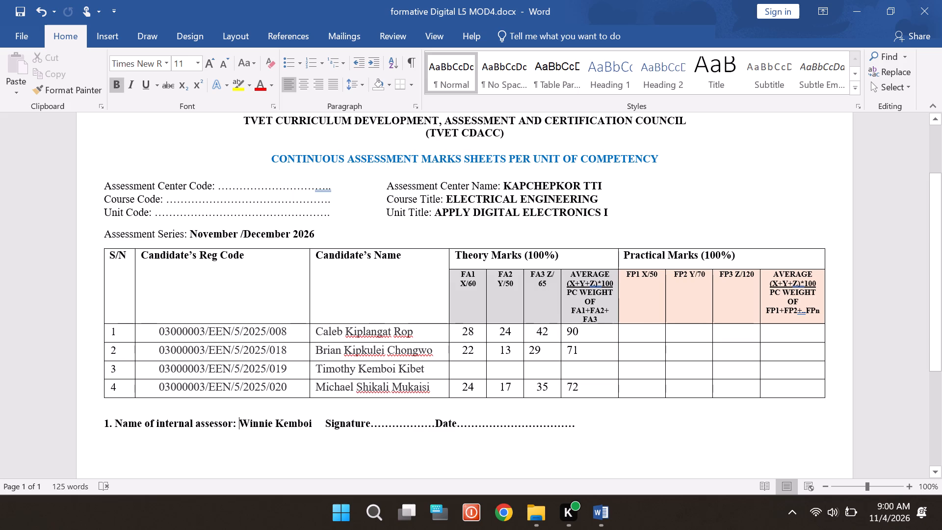
left_click_drag(243, 422, 275, 412)
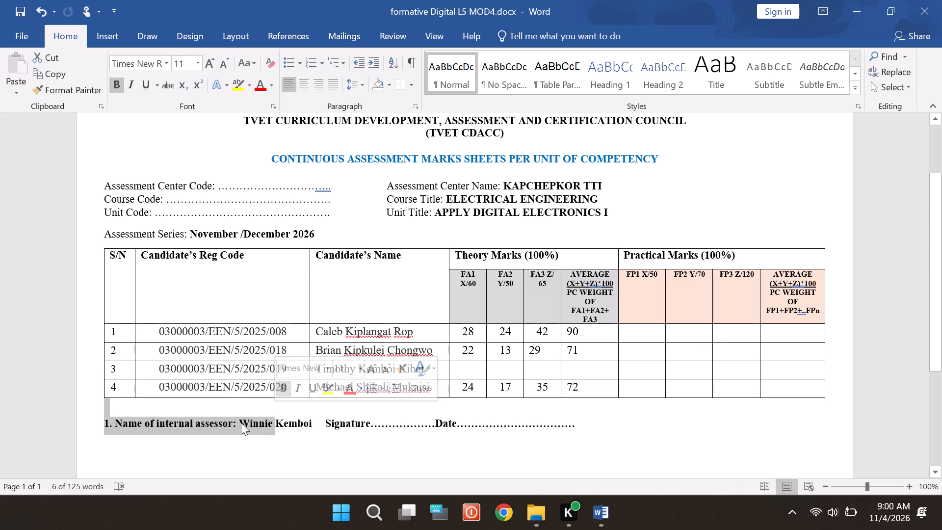
left_click(241, 422)
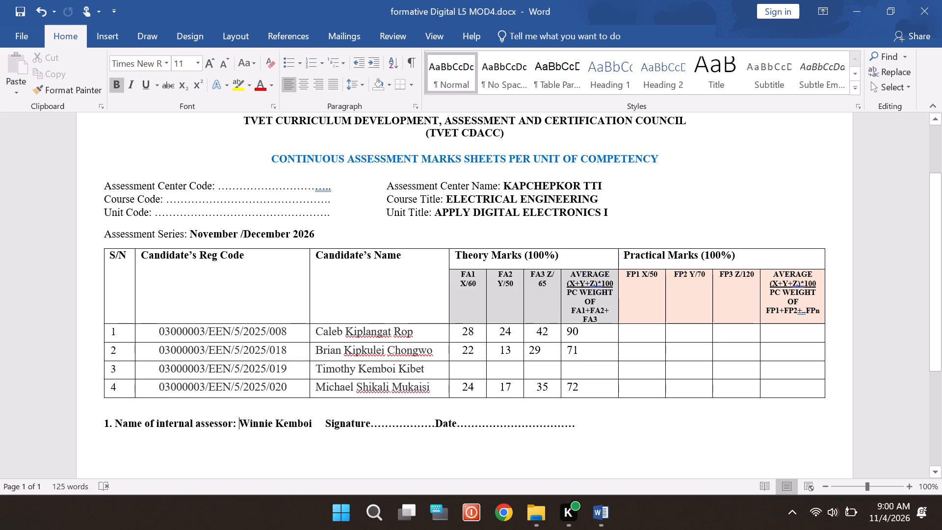
left_click_drag(240, 421, 299, 424)
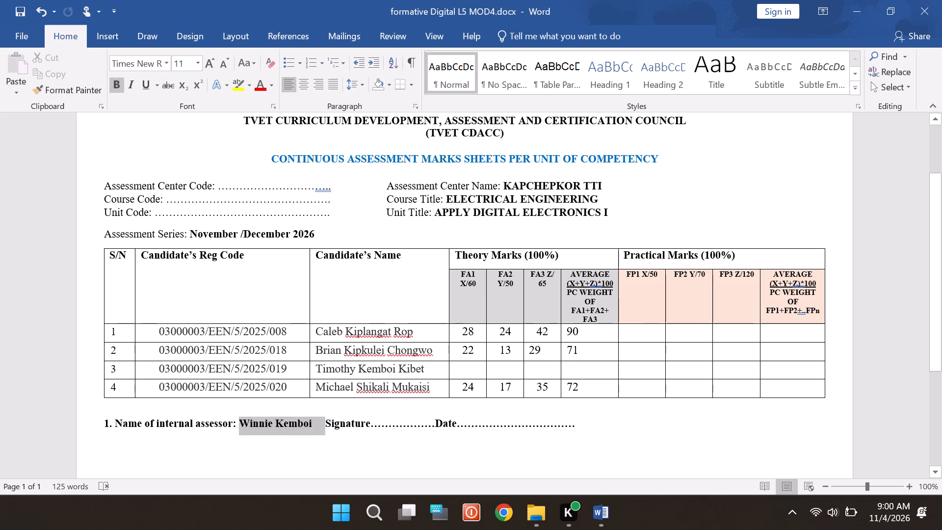
left_click_drag(299, 424, 297, 424)
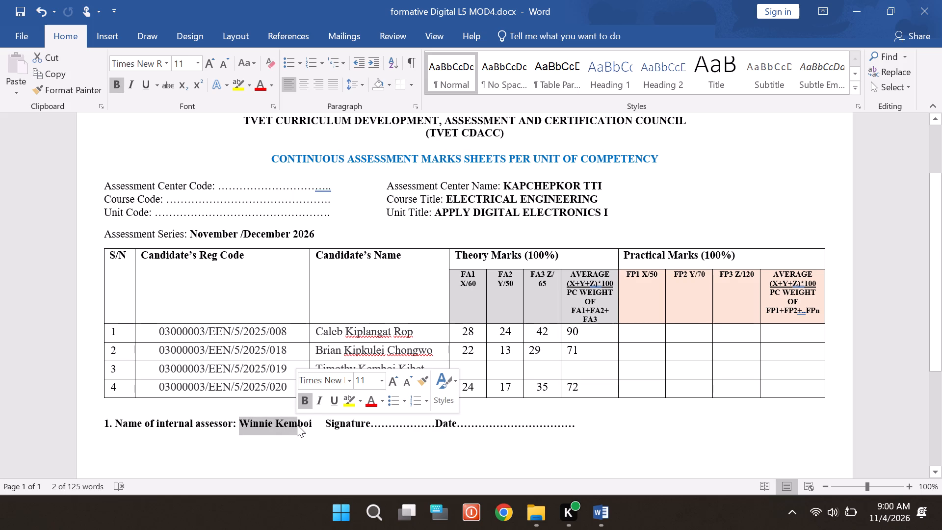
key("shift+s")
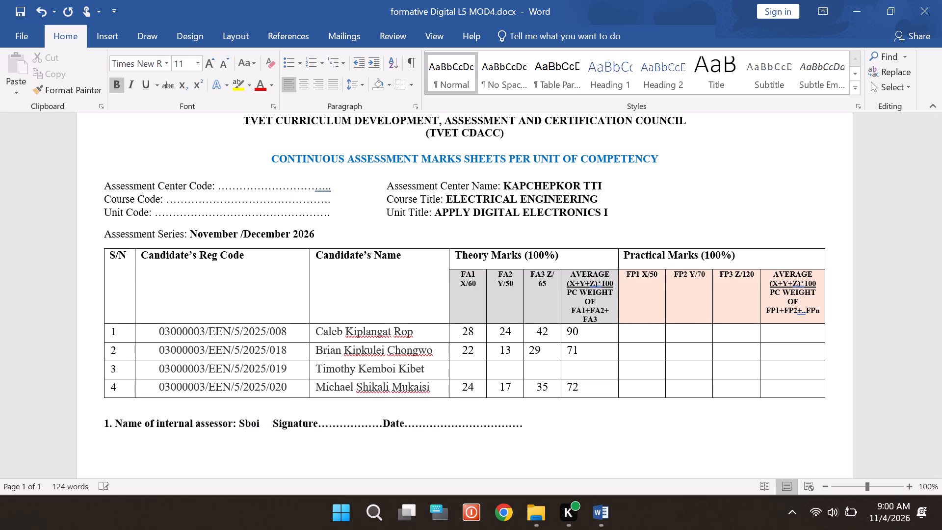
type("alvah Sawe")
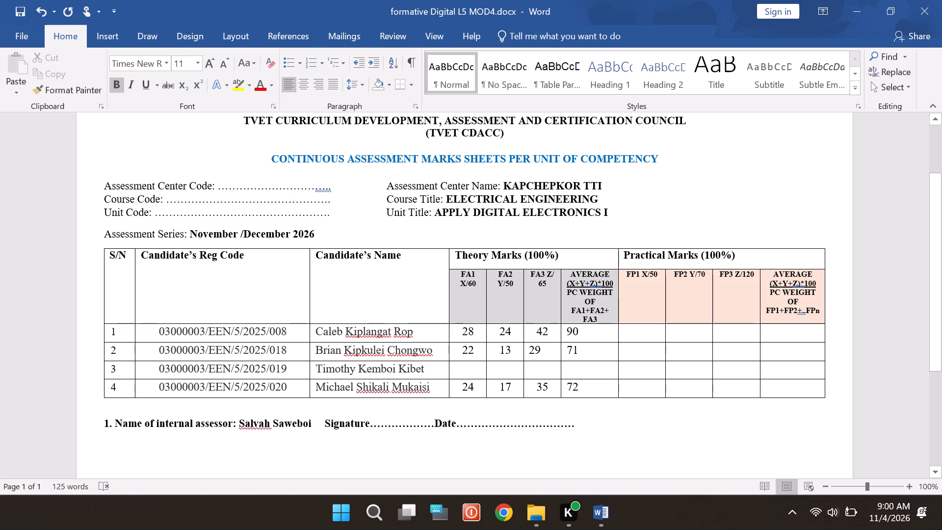
left_click(311, 425)
key("BackSpace")
key("BackSpace")
key("BackSpace")
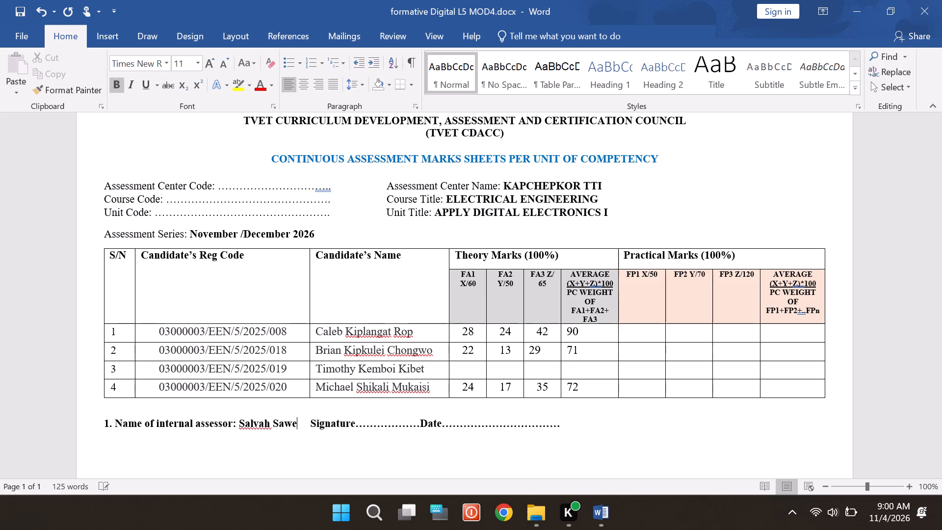
Add four dots after and four dots before the internal assessor's name.
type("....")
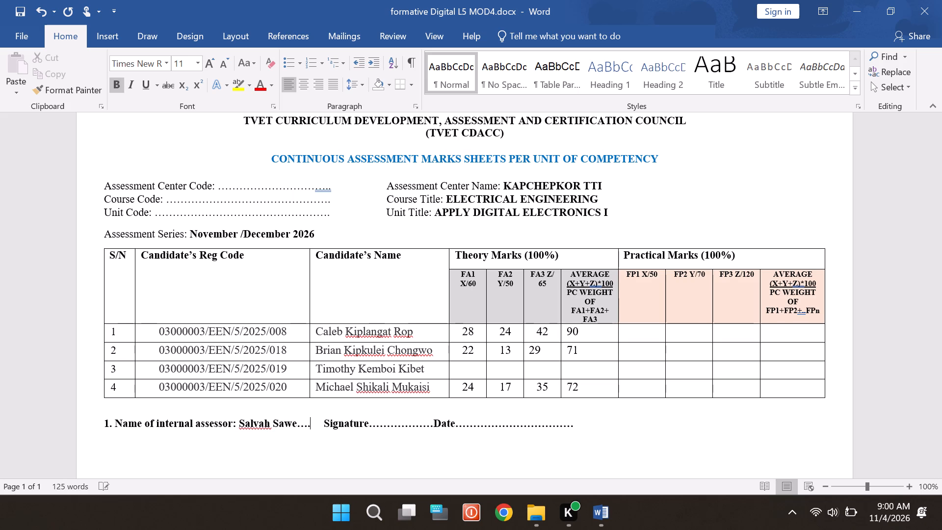
left_click(237, 424)
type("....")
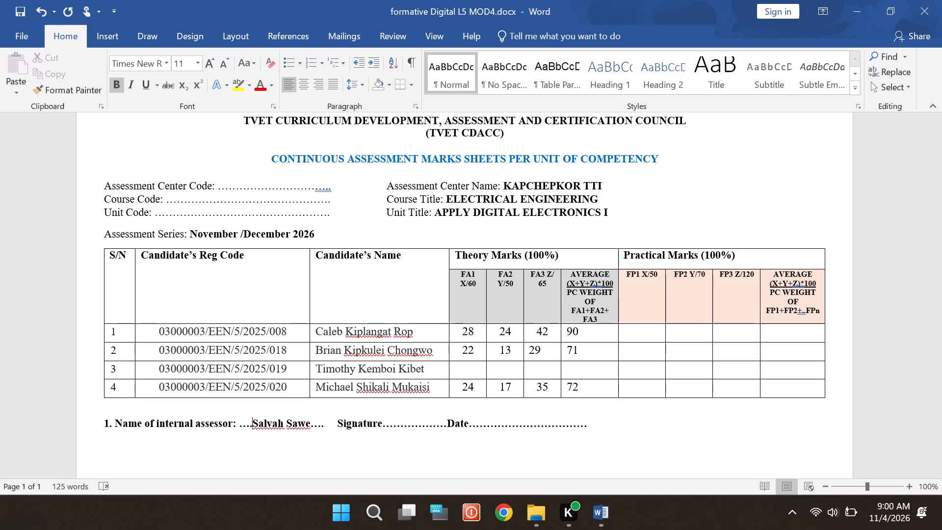
Save the Digital L5 MOD4 marks sheet and close it.
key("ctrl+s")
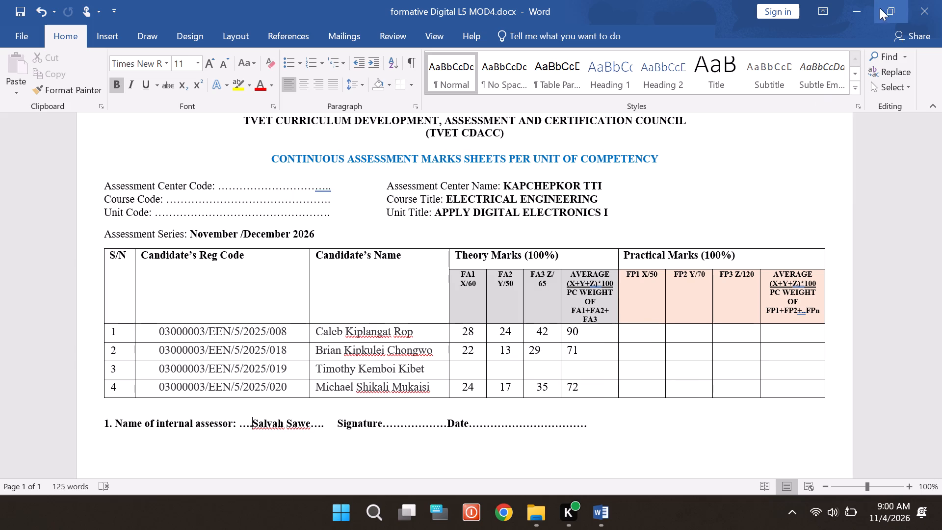
left_click(925, 5)
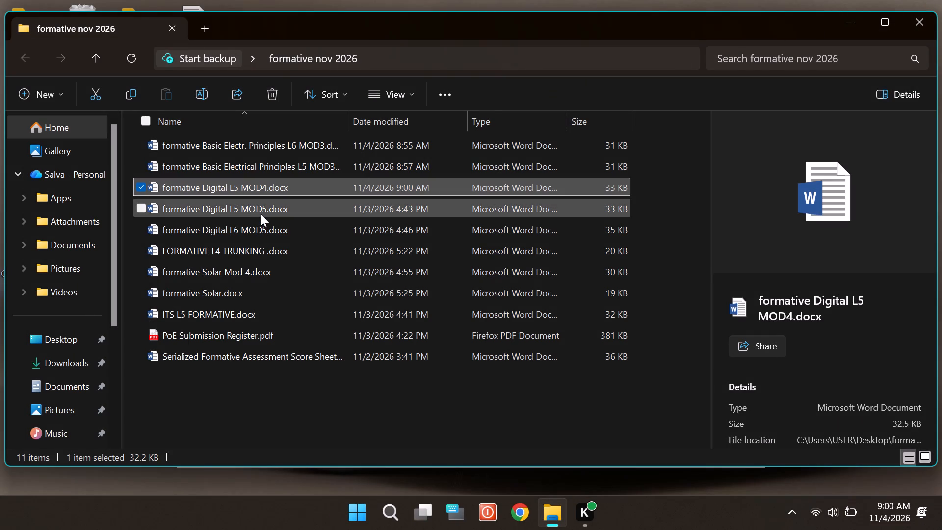
Open formative Digital L5 MOD5.docx from the formative nov 2026 folder and enable editing.
double_click(261, 214)
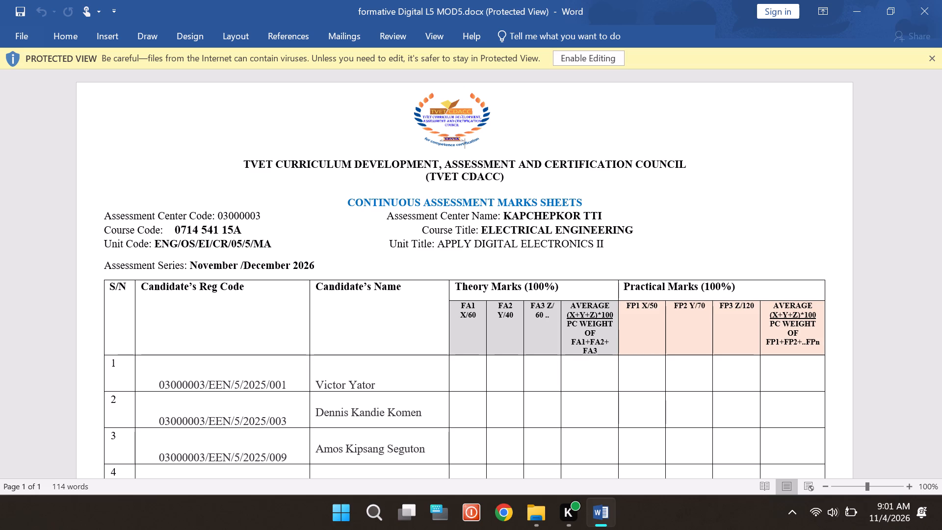
left_click(576, 60)
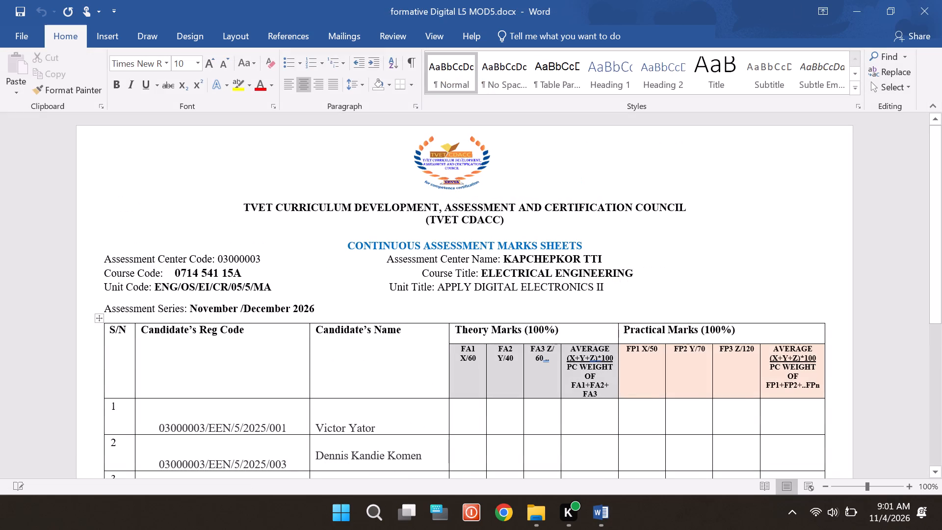
Enter candidate 1's theory marks as FA1 23, FA2 17, FA3 18 and average 64.
scroll(459, 405, "down", 1)
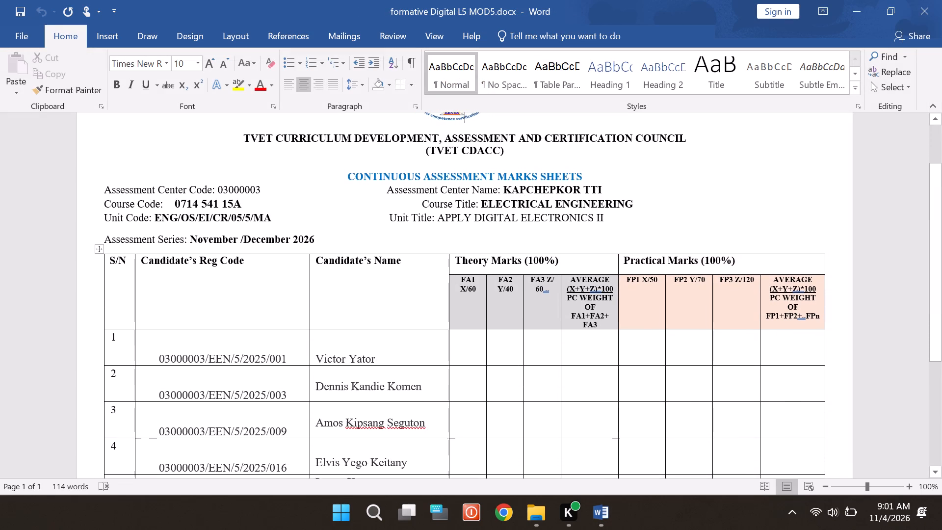
scroll(459, 405, "down", 1)
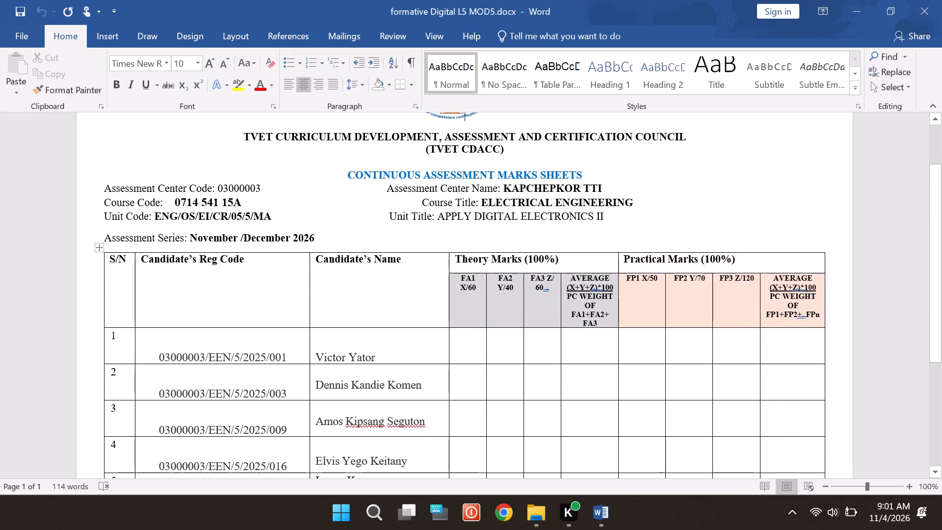
scroll(467, 388, "down", 2)
left_click(470, 187)
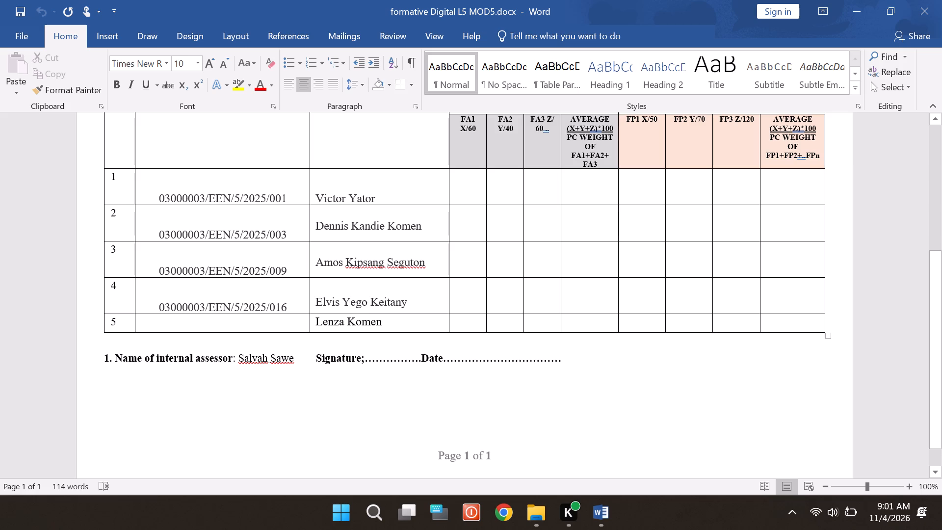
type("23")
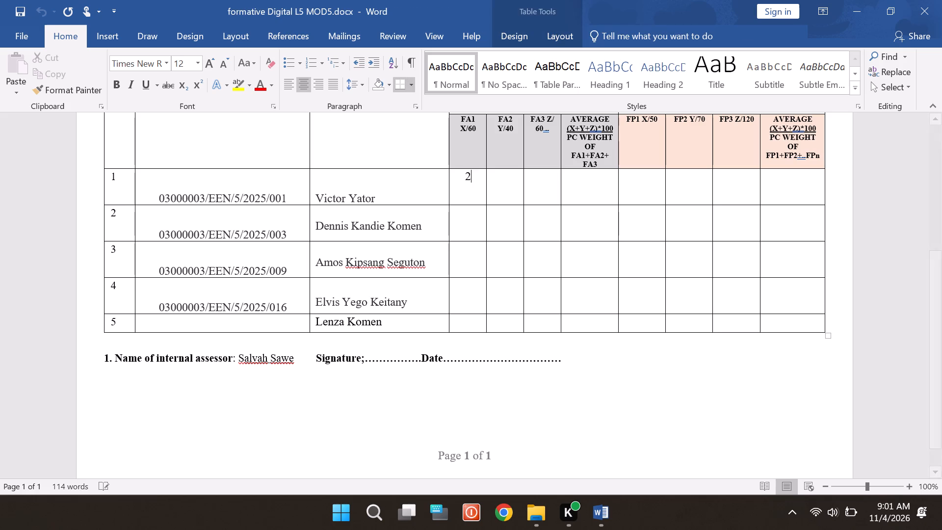
left_click(515, 185)
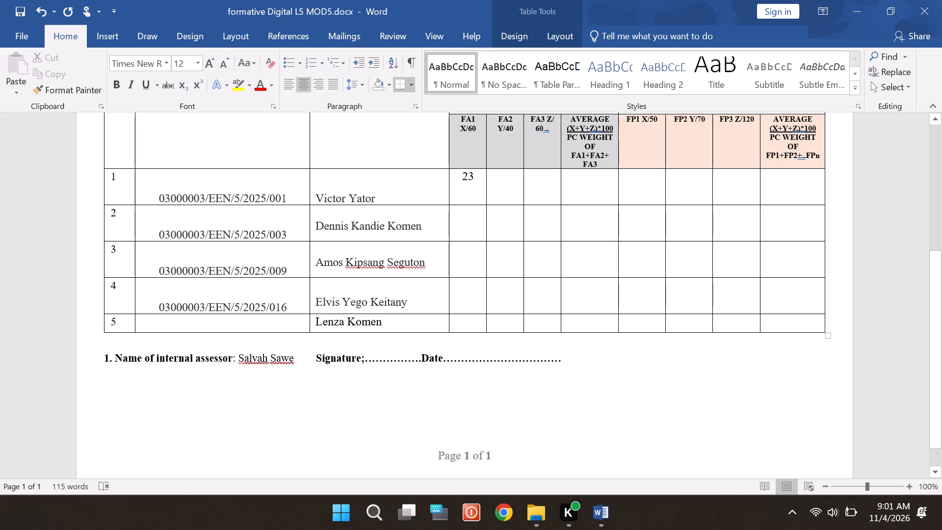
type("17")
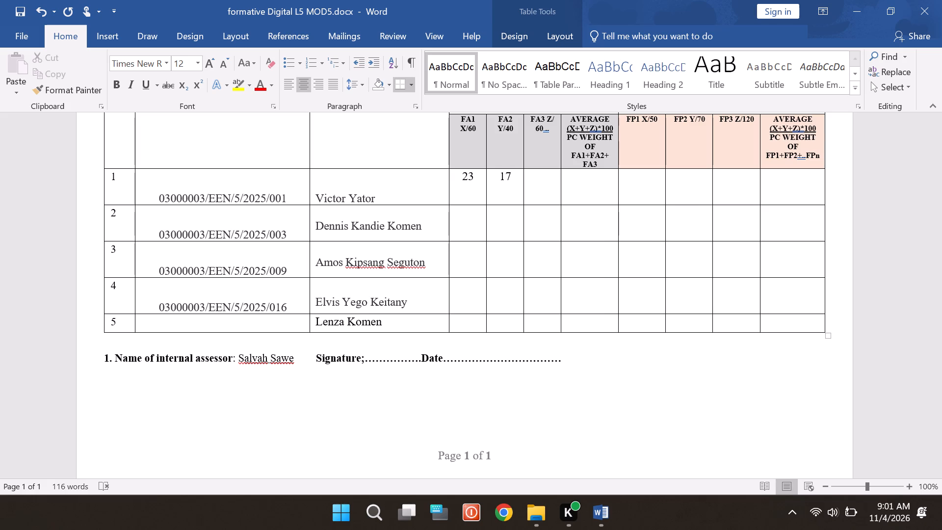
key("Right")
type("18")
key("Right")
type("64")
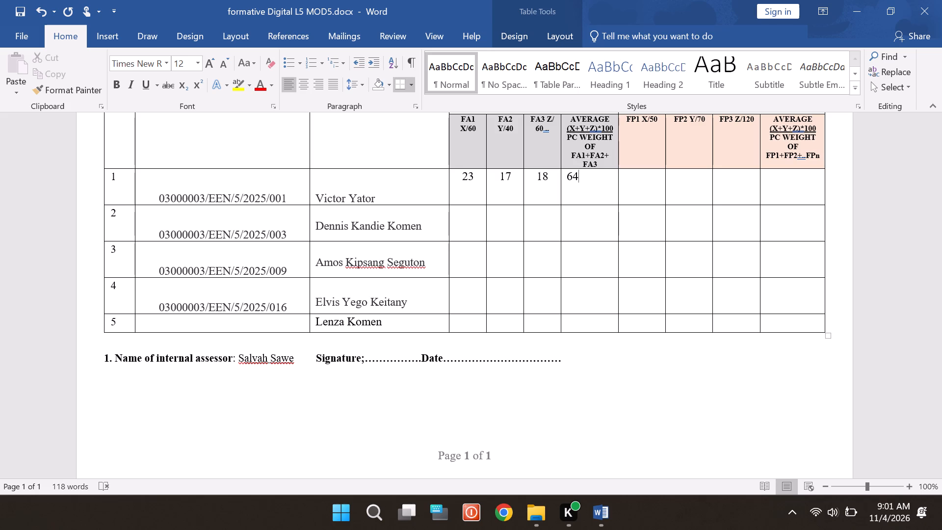
Enter candidate 2's theory marks as FA1 18, FA2 23, FA3 17 and average 64.
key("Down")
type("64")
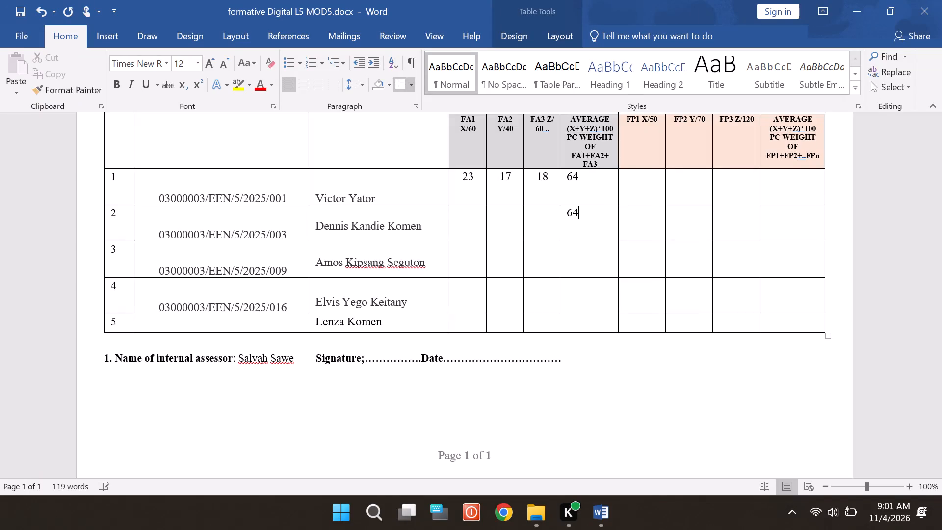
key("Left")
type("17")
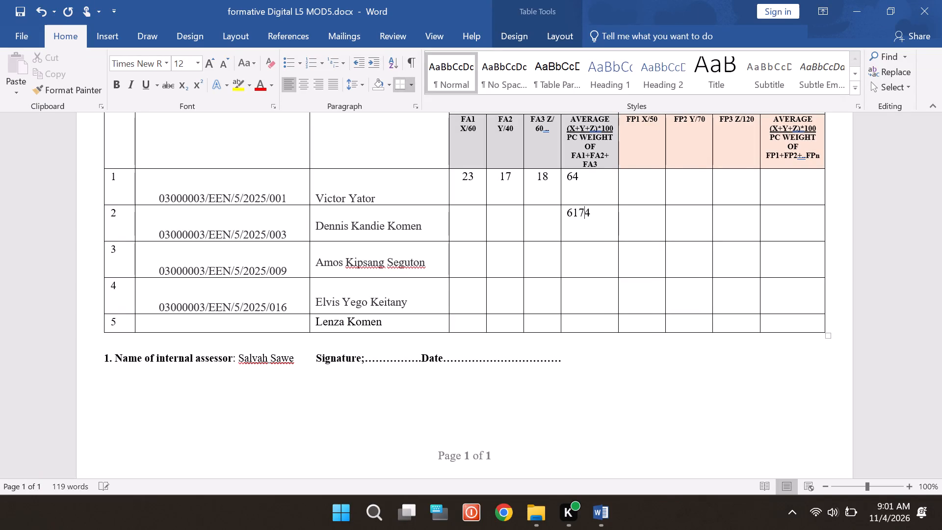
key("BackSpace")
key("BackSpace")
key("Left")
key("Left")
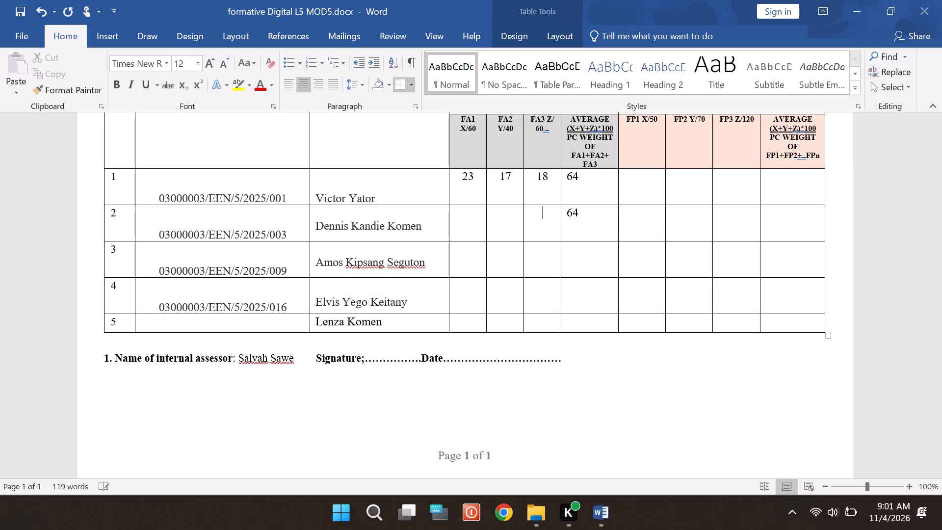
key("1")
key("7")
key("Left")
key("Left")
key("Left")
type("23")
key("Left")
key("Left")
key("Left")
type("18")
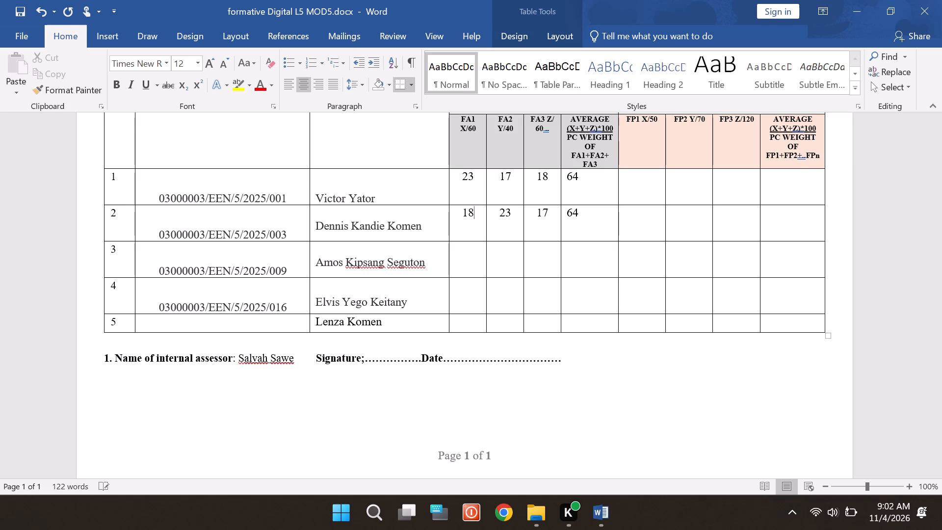
Enter candidate 3's theory marks as FA1 22, FA2 28, FA3 21 and average 79.
left_click(466, 252)
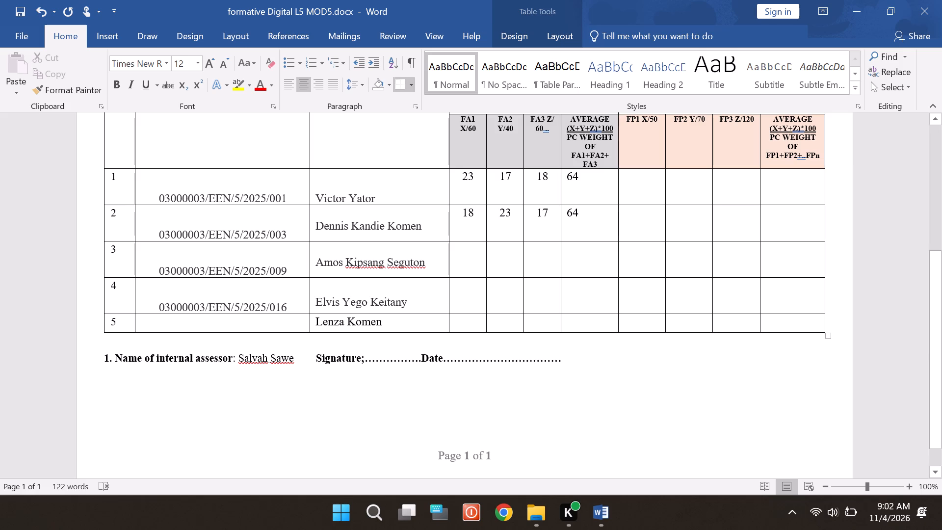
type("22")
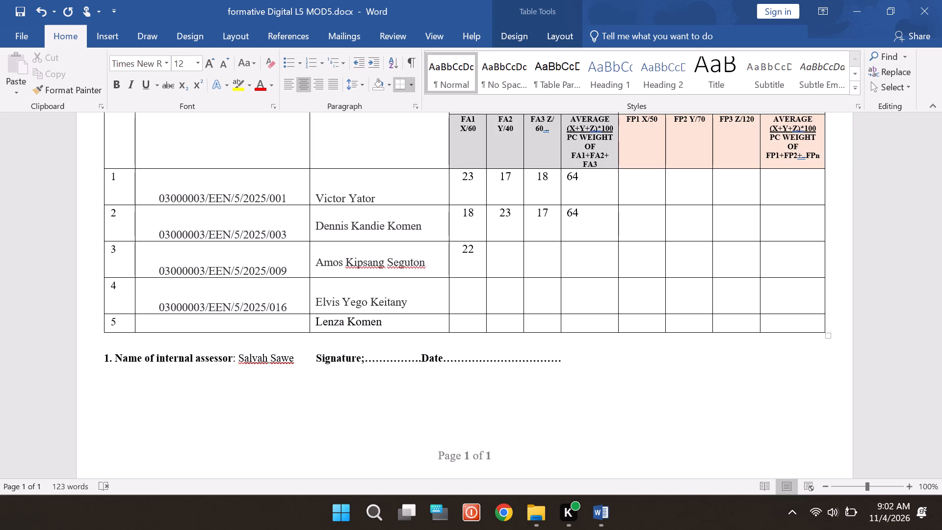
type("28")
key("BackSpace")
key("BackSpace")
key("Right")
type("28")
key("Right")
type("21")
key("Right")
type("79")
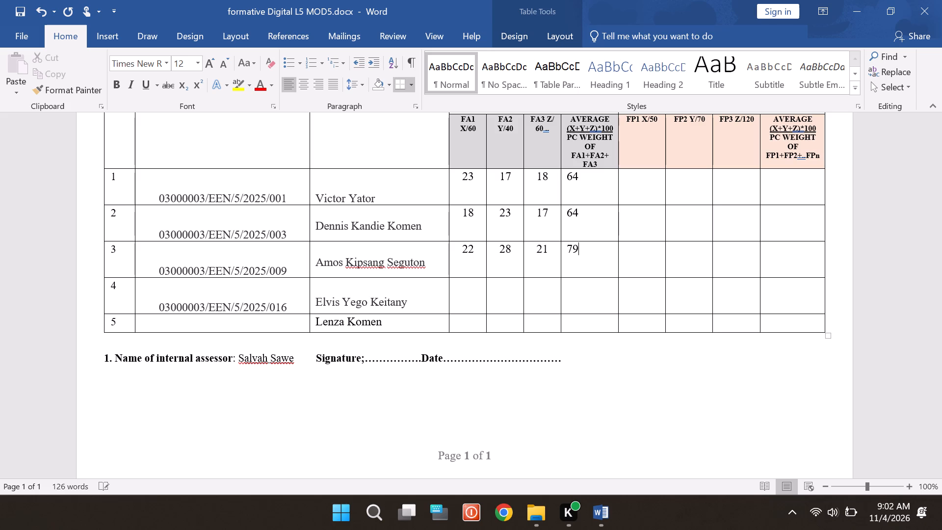
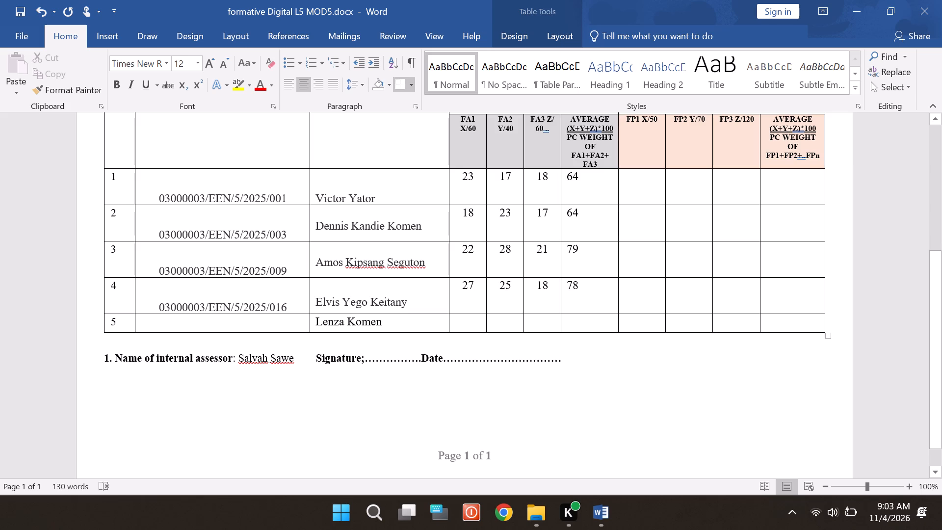
Enter candidate 5's theory marks as FA1 20, FA2 33, FA3 24 and average 86.
left_click(466, 320)
key("2")
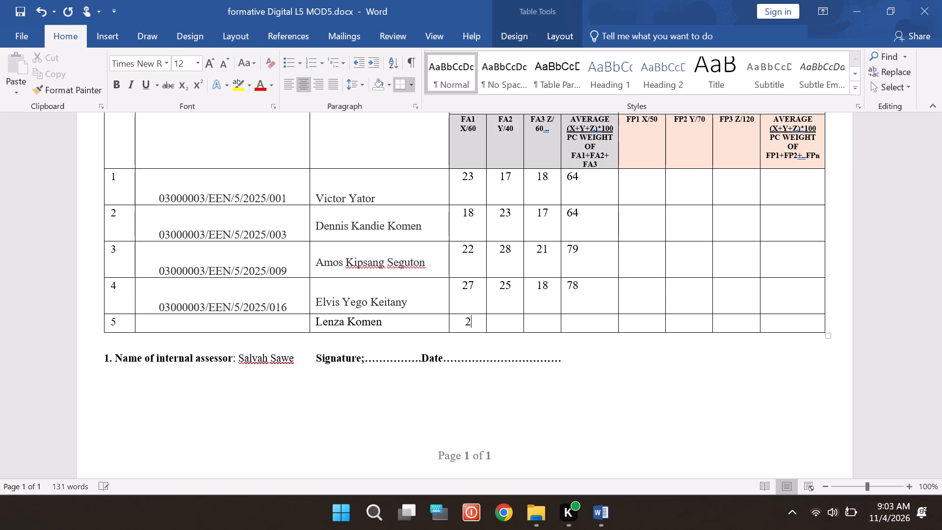
key("0")
key("Right")
type("33")
key("Right")
type("24")
key("Right")
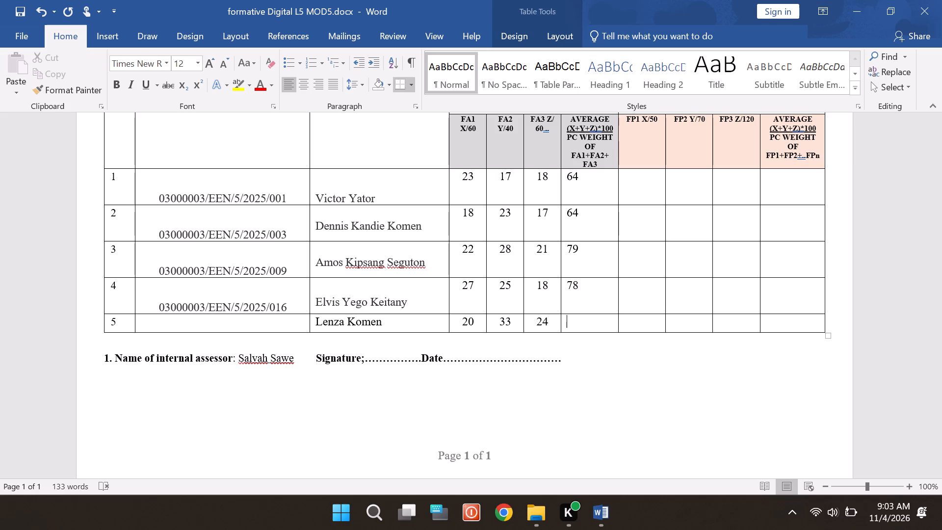
type("86")
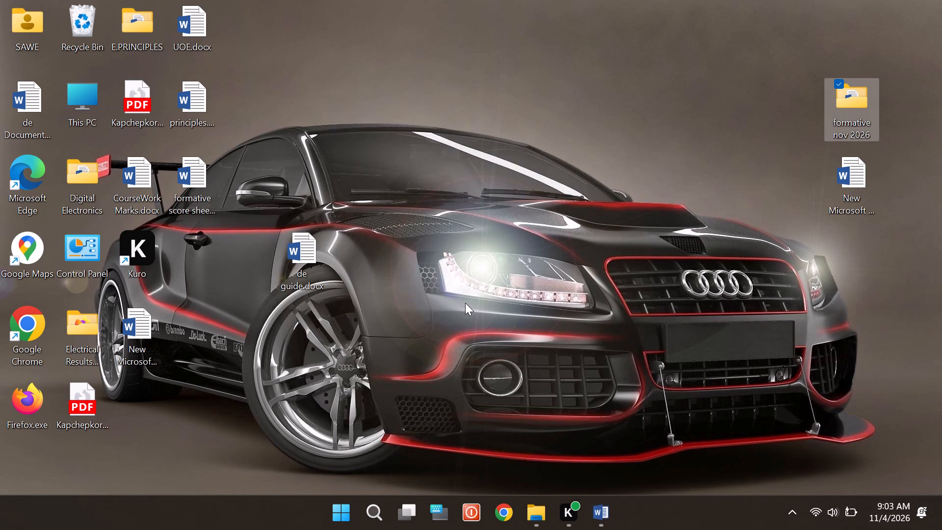
Change the maximum mark in the FA1 column heading to X/30.
left_click(599, 511)
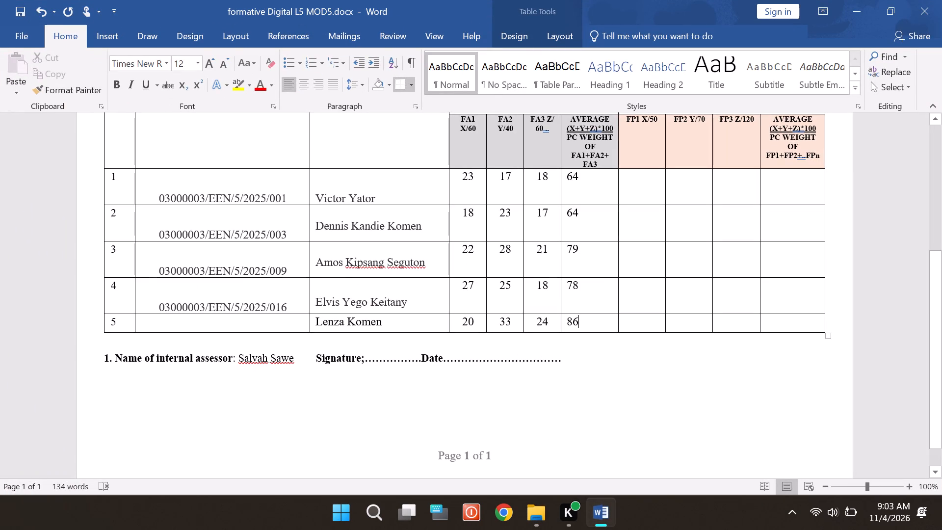
left_click(477, 128)
key("BackSpace")
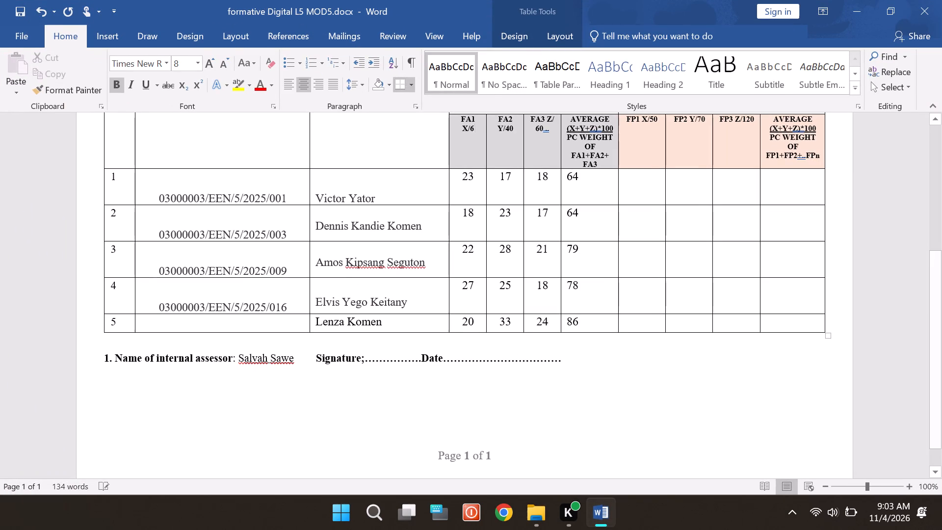
key("BackSpace")
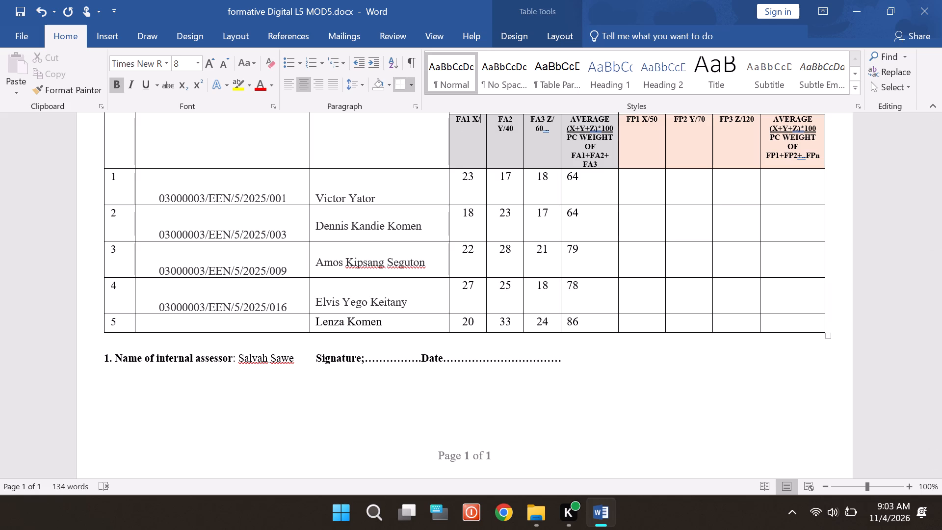
type("30")
Change the maximum mark in the FA2 column heading to Y/35.
key("Right")
key("Right")
key("Right")
key("Right")
key("Right")
key("Right")
key("Right")
key("Right")
key("Right")
key("BackSpace")
key("BackSpace")
type("35")
Change the FA3 column heading's maximum to Z/25, removing the space and trailing dots, and save the document.
key("Right")
key("Right")
key("Right")
key("Right")
key("Right")
key("Right")
key("Right")
key("Right")
key("Right")
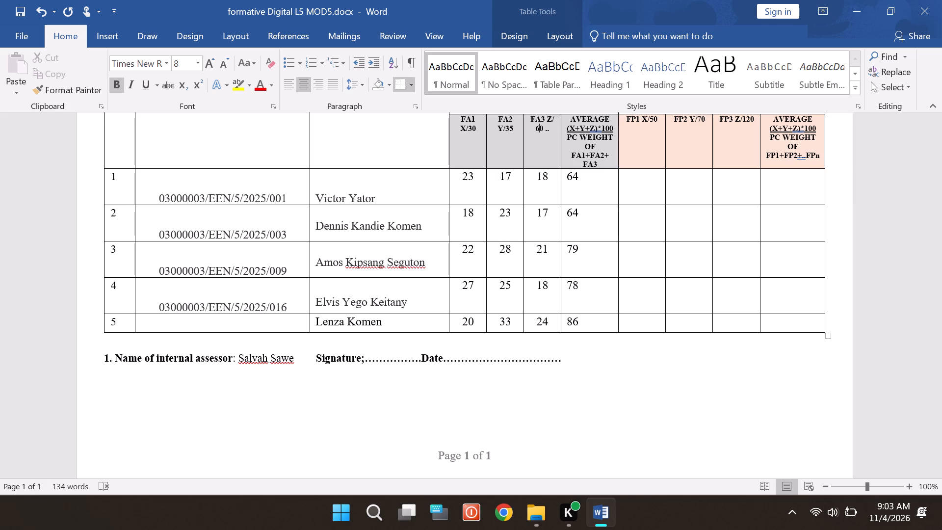
key("Right")
key("Right")
key("Right")
key("Right")
key("BackSpace")
key("BackSpace")
key("BackSpace")
key("BackSpace")
key("BackSpace")
key("BackSpace")
type("25")
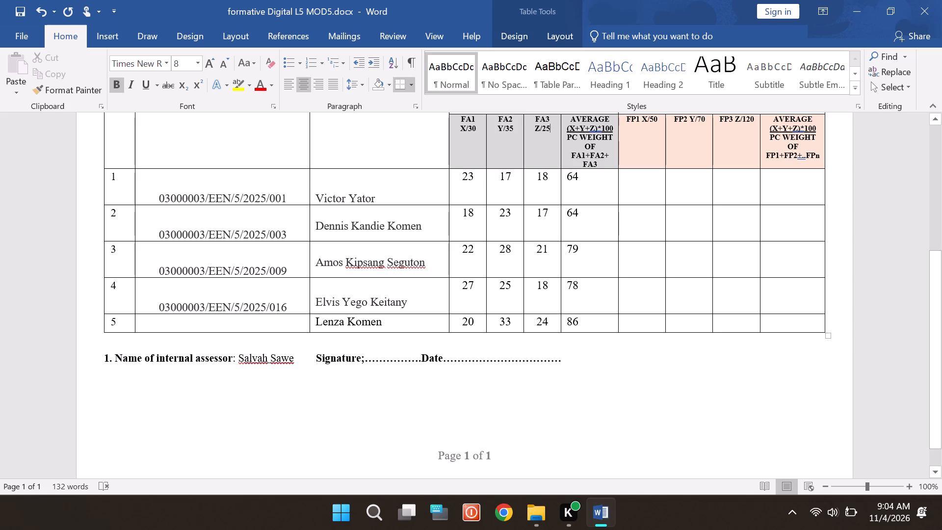
key("ctrl+s")
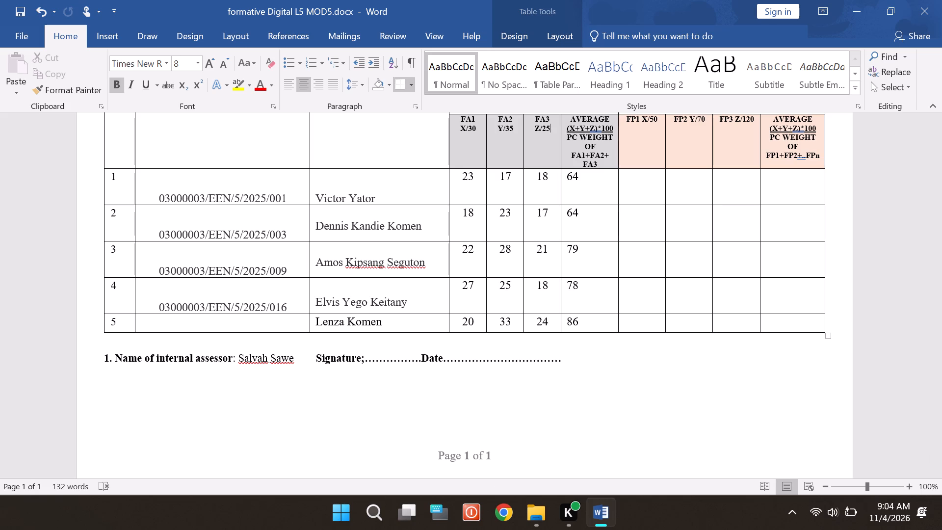
Add dotted leaders before and after the internal assessor's name below the table and save the document.
scroll(537, 207, "up", 1)
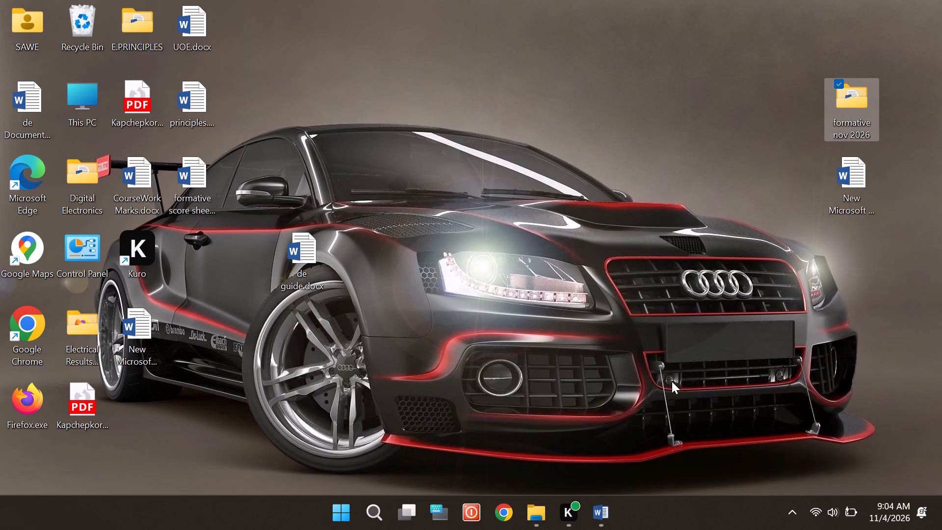
left_click(599, 508)
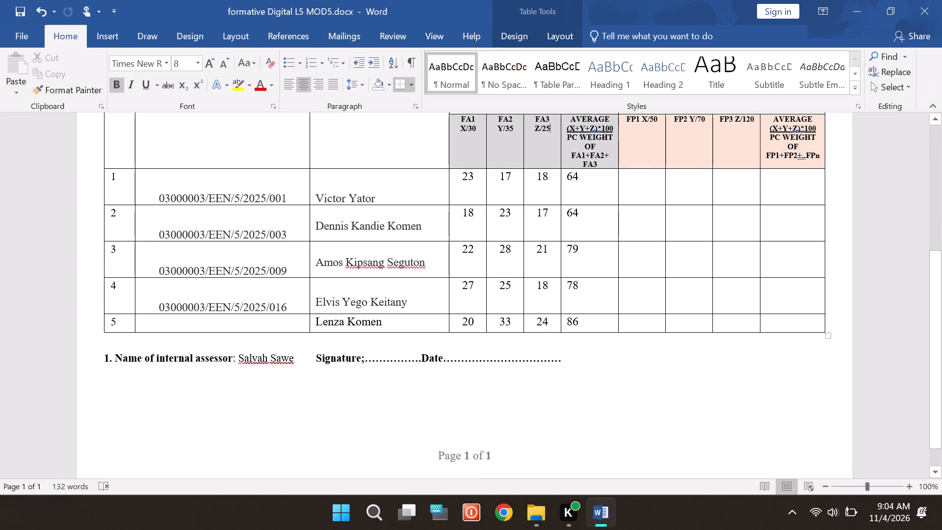
left_click(237, 356)
type(".....")
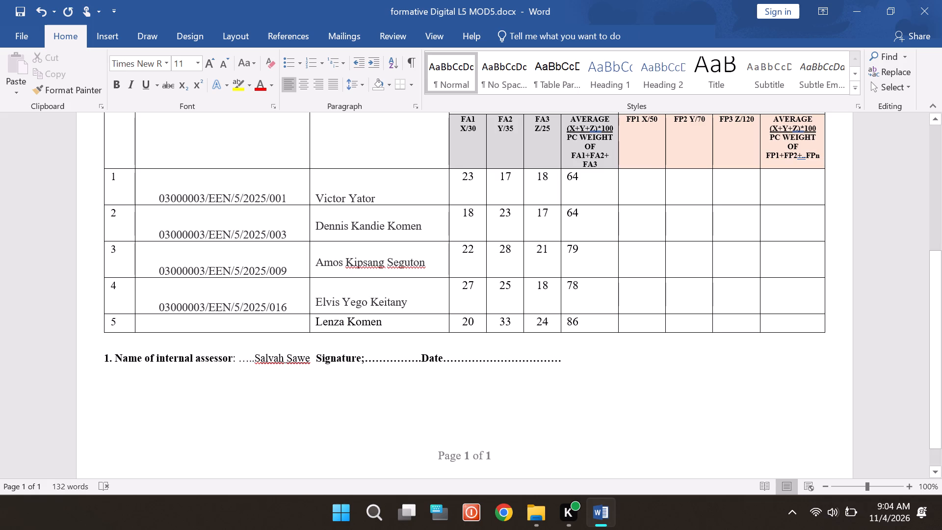
left_click(310, 359)
type("......")
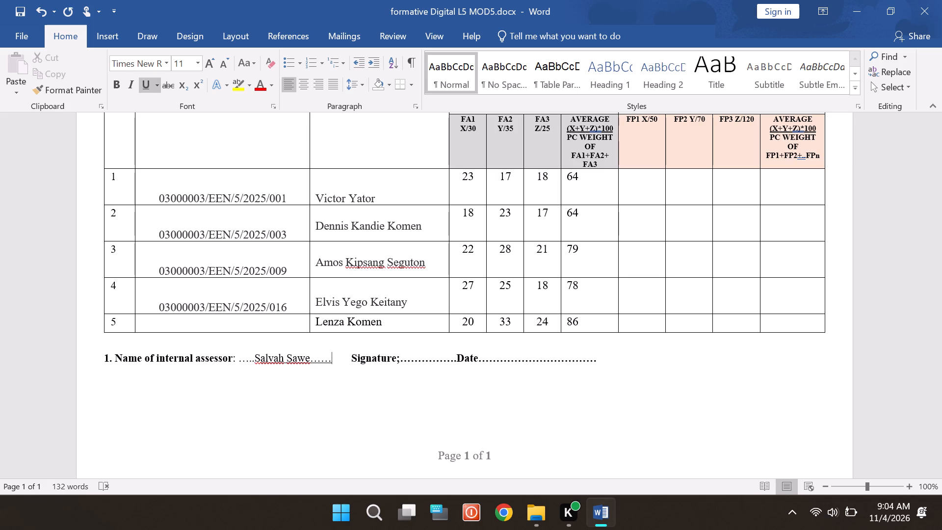
key("ctrl+s")
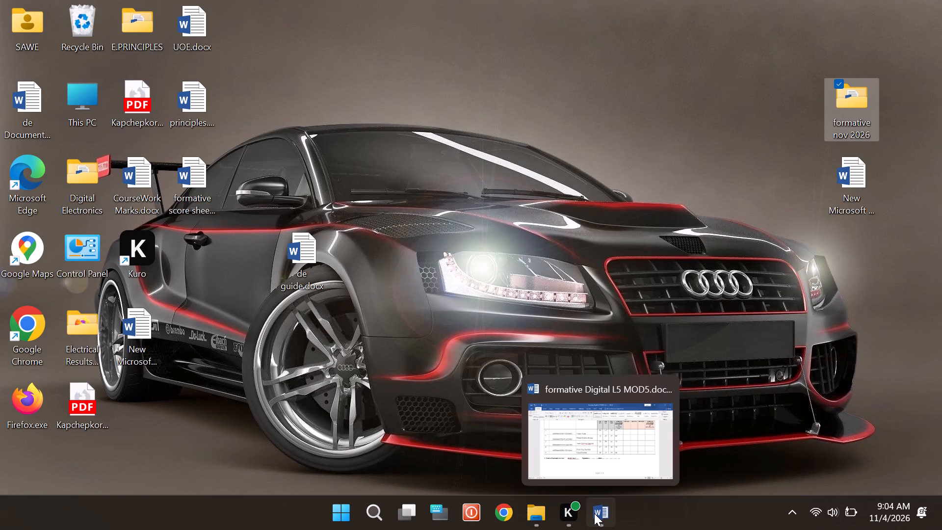
Look over the finished Digital L5 MOD5 marks sheet and close it.
left_click(594, 513)
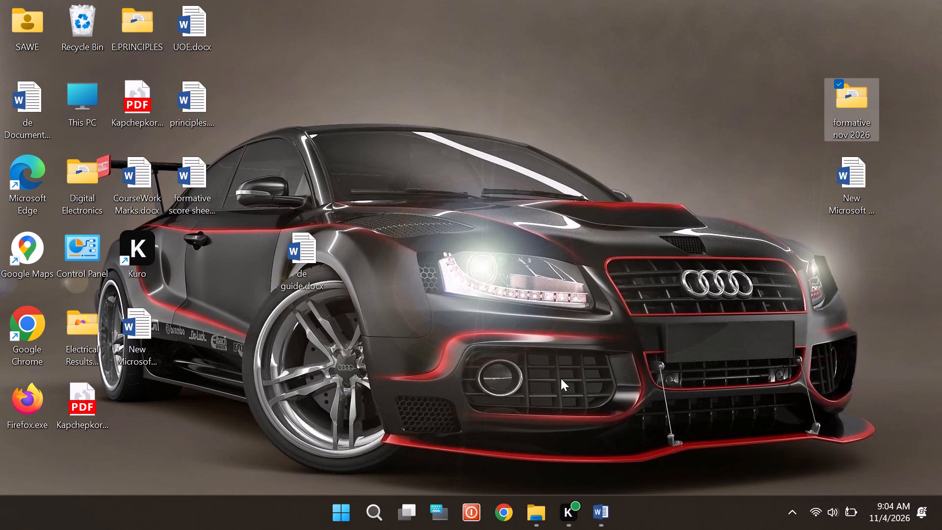
left_click(600, 504)
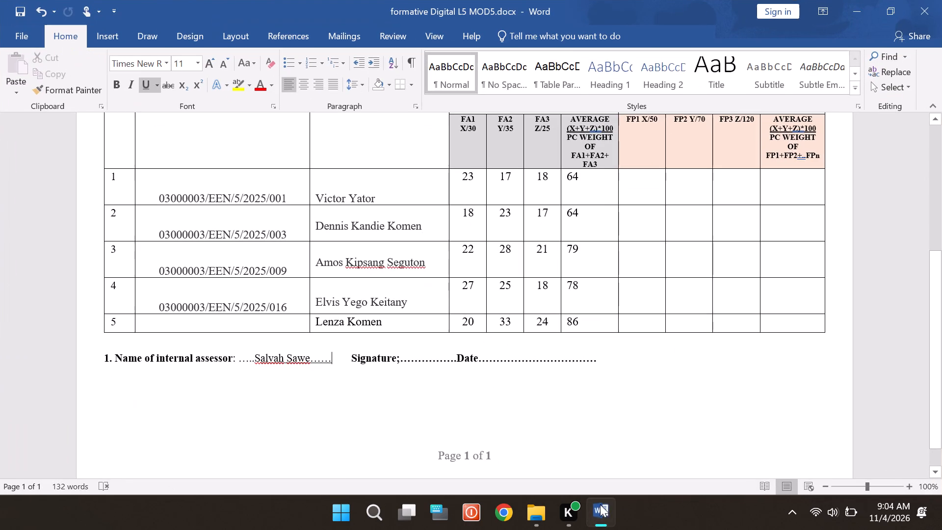
scroll(600, 504, "up", 2)
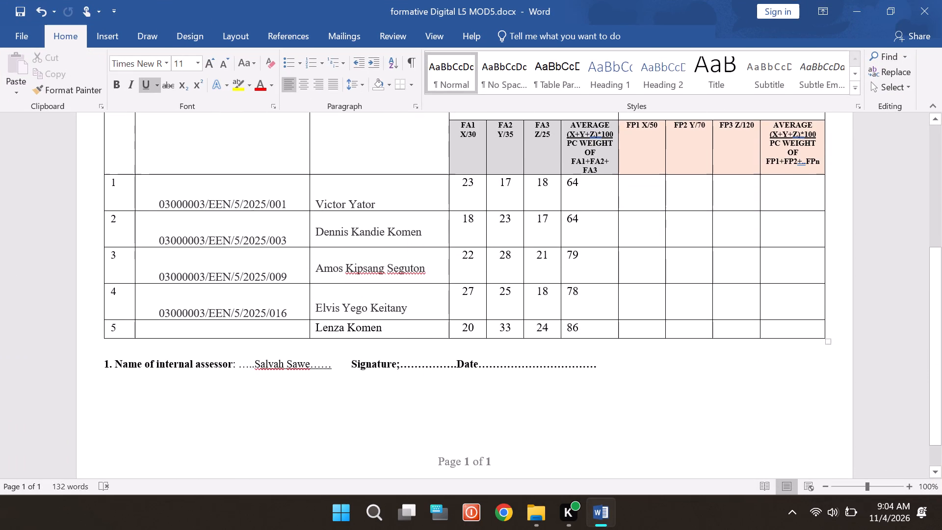
scroll(500, 348, "down", 4)
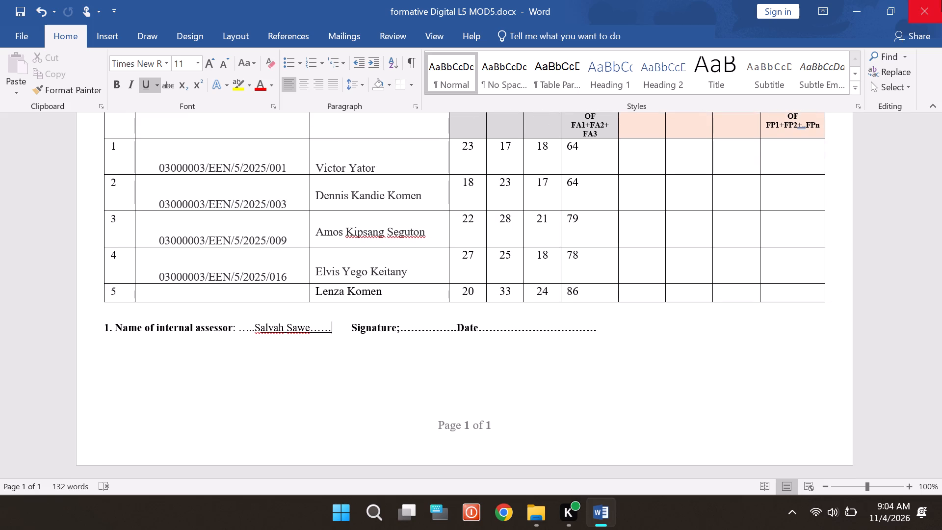
left_click(919, 7)
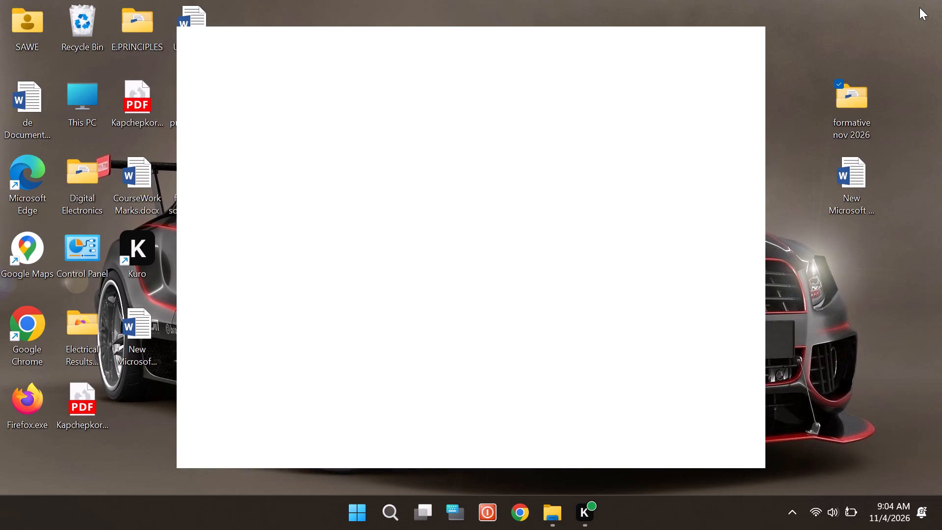
Open formative Digital L5 MOD4.docx from the formative nov 2026 folder.
left_click(547, 514)
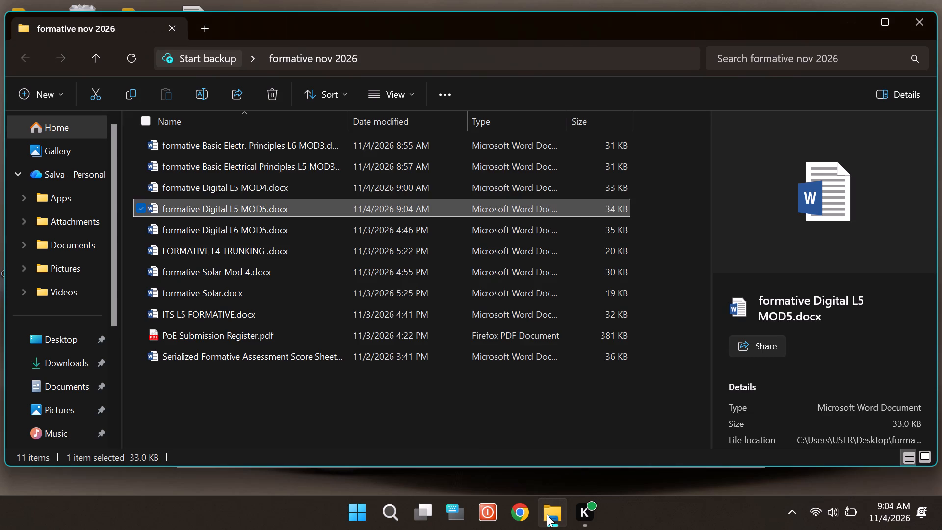
double_click(208, 191)
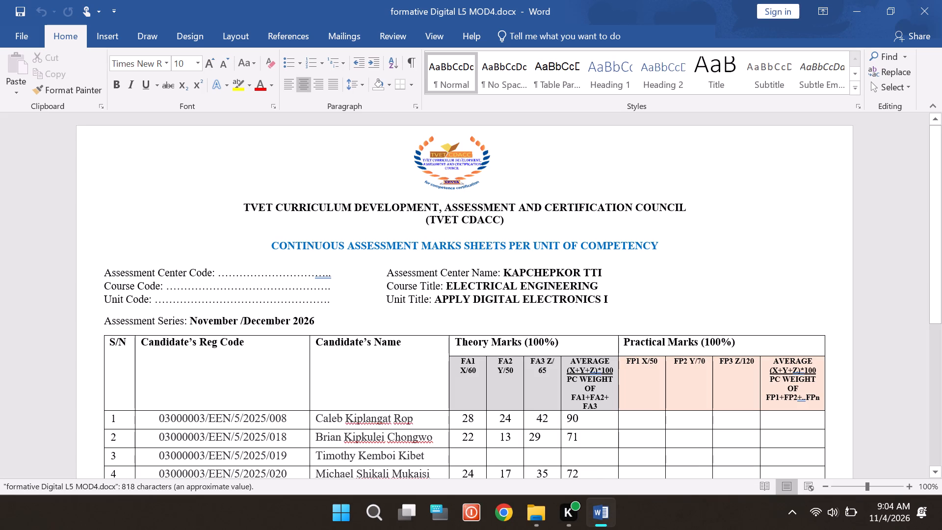
Change the FA1 column heading's maximum to X/30.
left_click(476, 368)
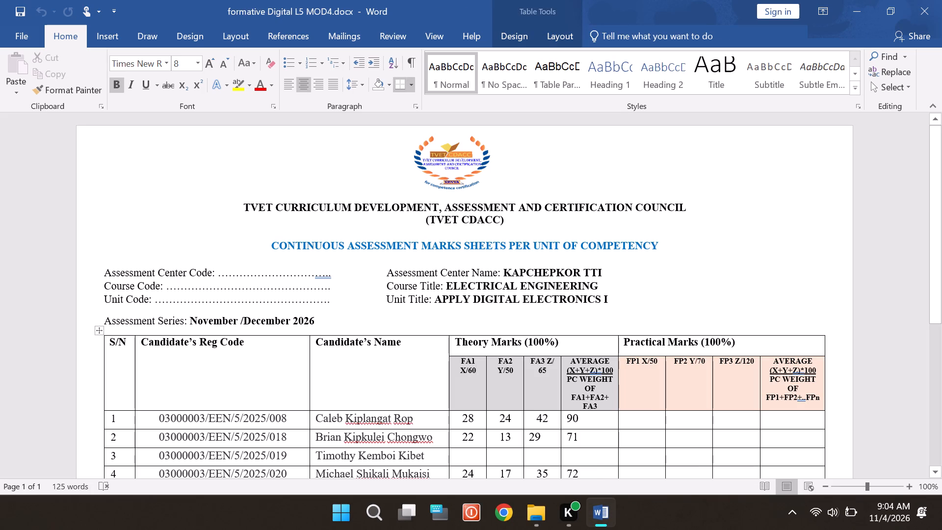
key("BackSpace")
key("BackSpace")
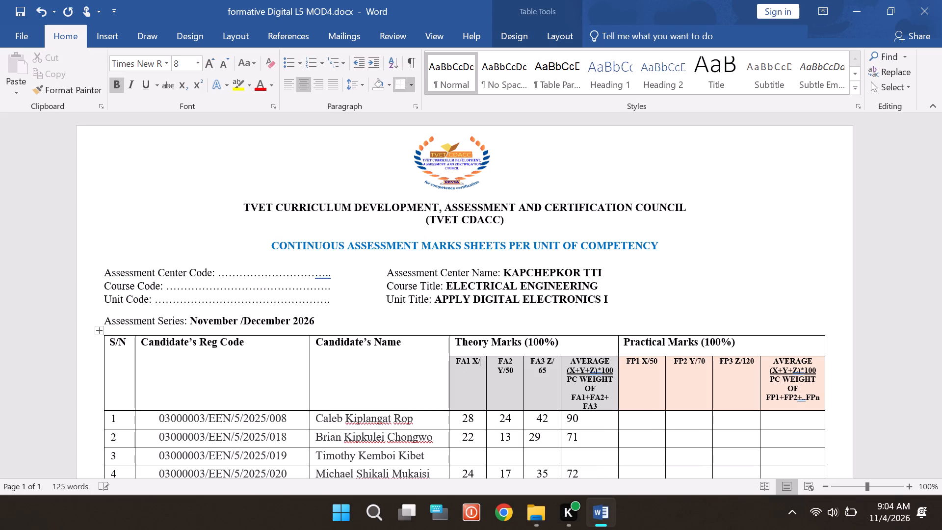
type("30")
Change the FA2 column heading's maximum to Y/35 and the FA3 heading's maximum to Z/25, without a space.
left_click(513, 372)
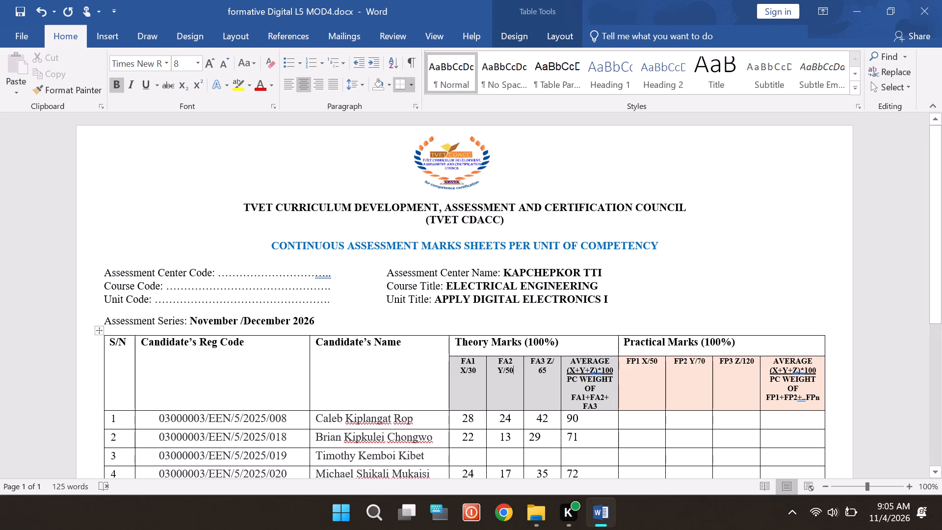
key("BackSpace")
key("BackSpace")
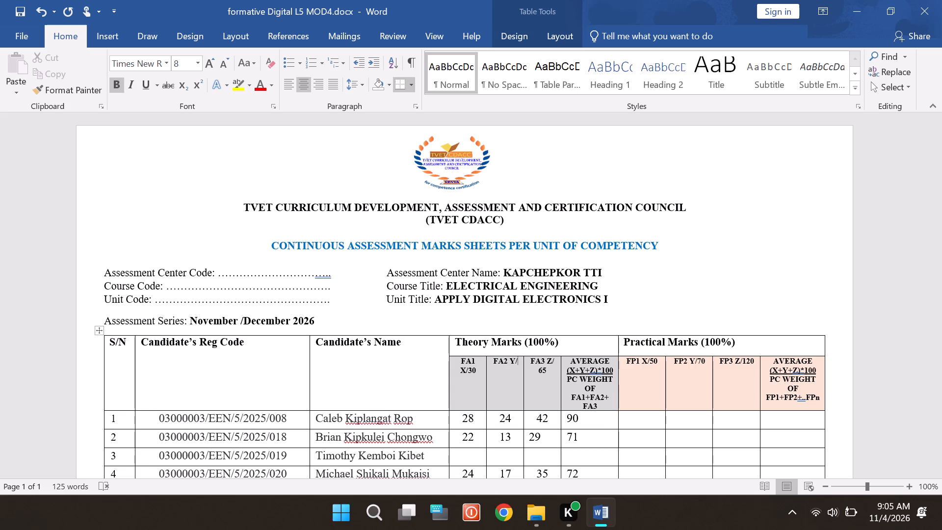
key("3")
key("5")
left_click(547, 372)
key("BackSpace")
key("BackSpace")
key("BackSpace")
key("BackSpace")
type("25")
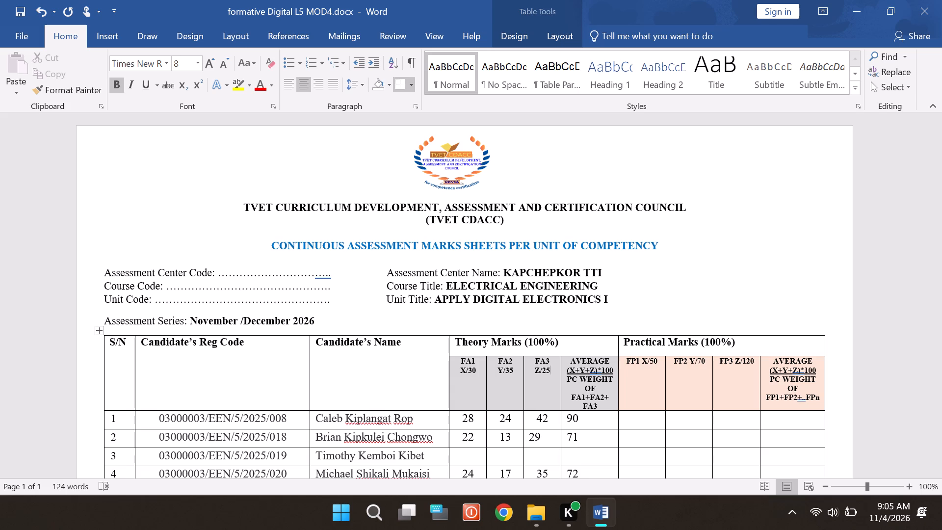
Correct the FA2 column heading's maximum to Y/25 and the FA3 heading's maximum to Z/50.
left_click(510, 373)
key("BackSpace")
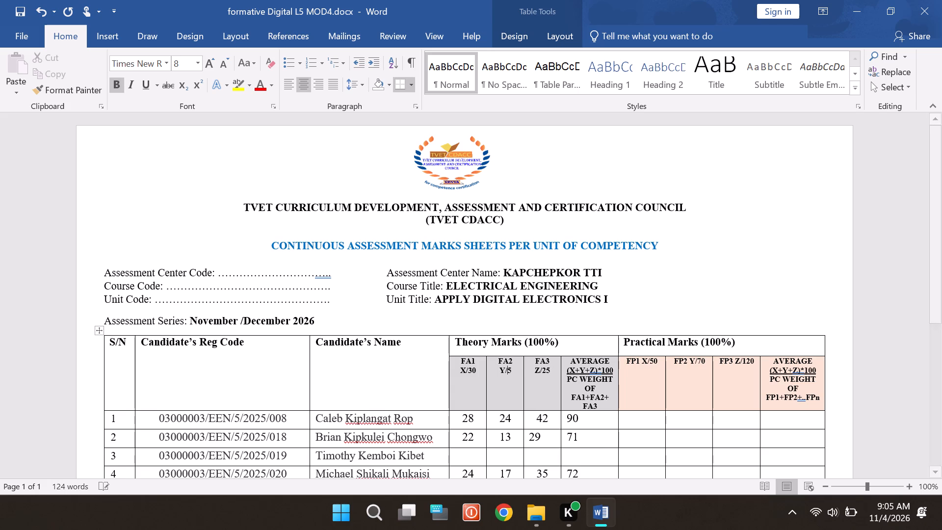
key("2")
left_click(546, 370)
key("BackSpace")
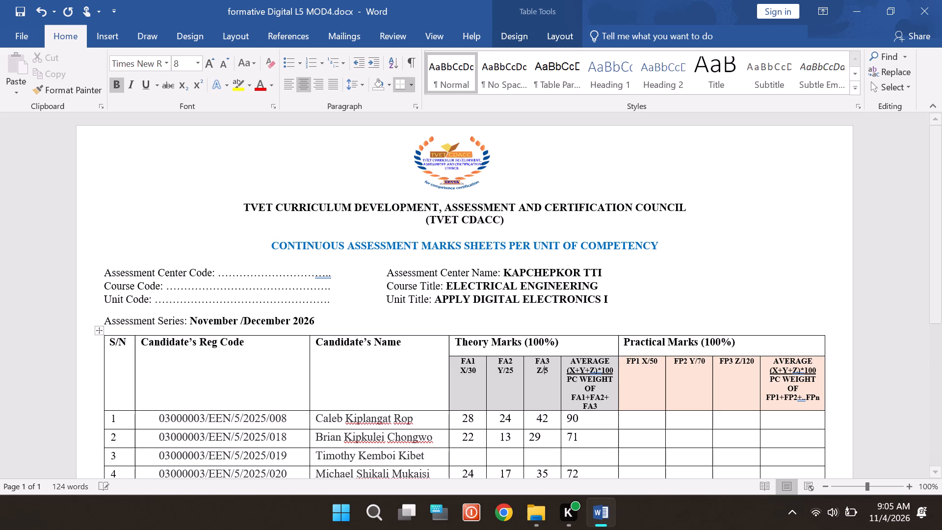
key("Right")
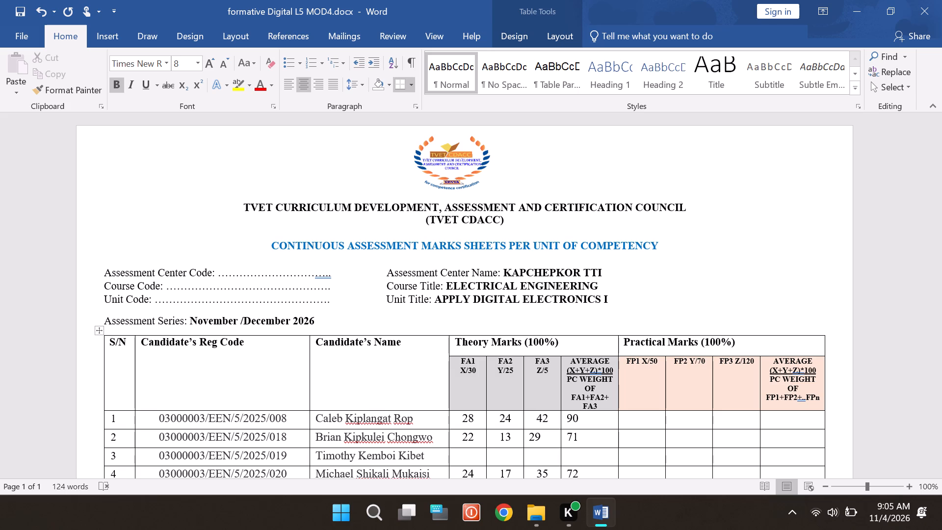
key("0")
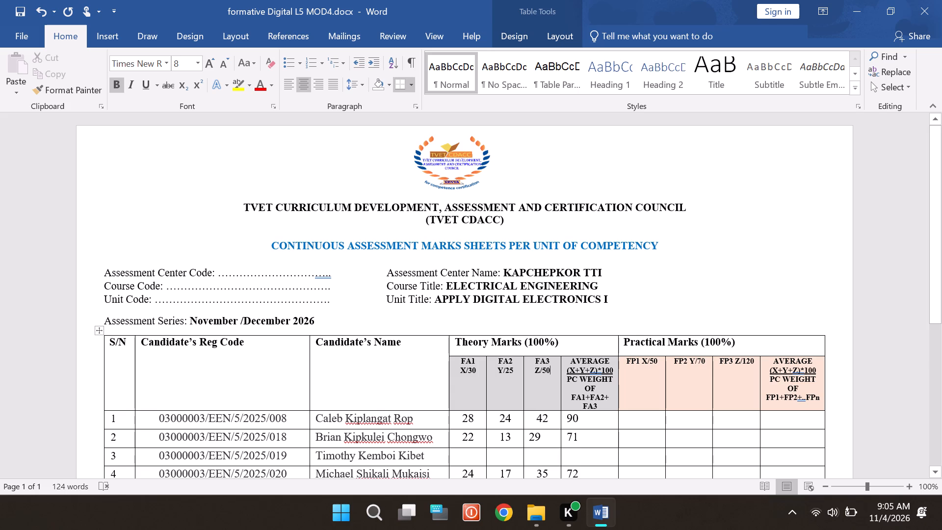
Centre the second candidate's FA3 mark in its cell and save the document.
scroll(546, 406, "down", 2)
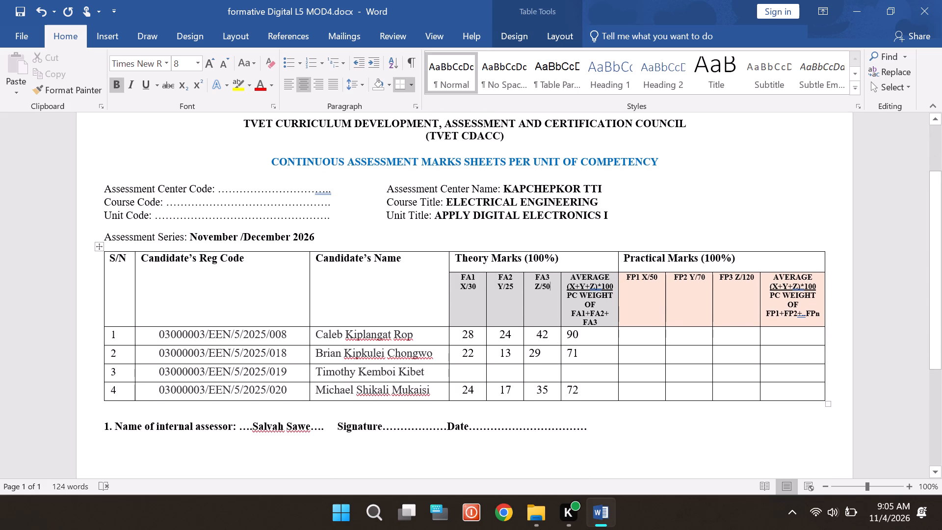
left_click(529, 355)
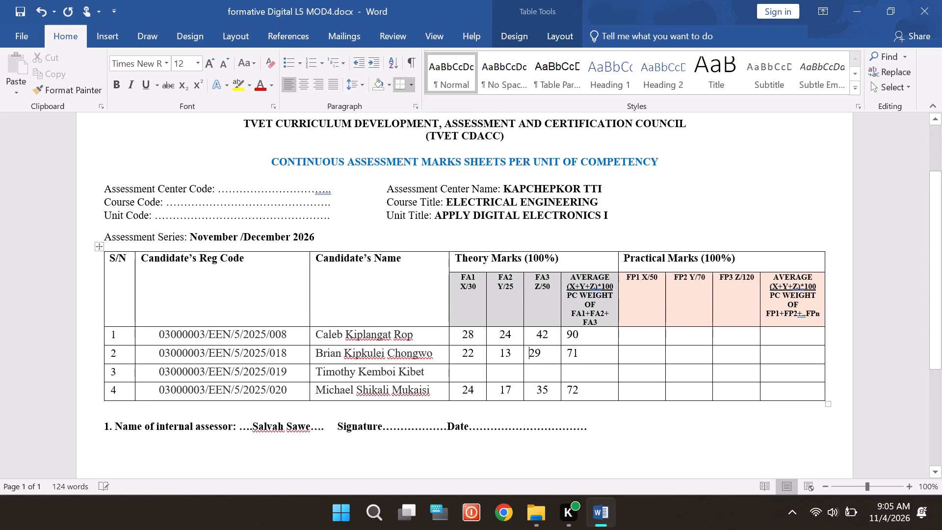
left_click_drag(529, 355, 540, 354)
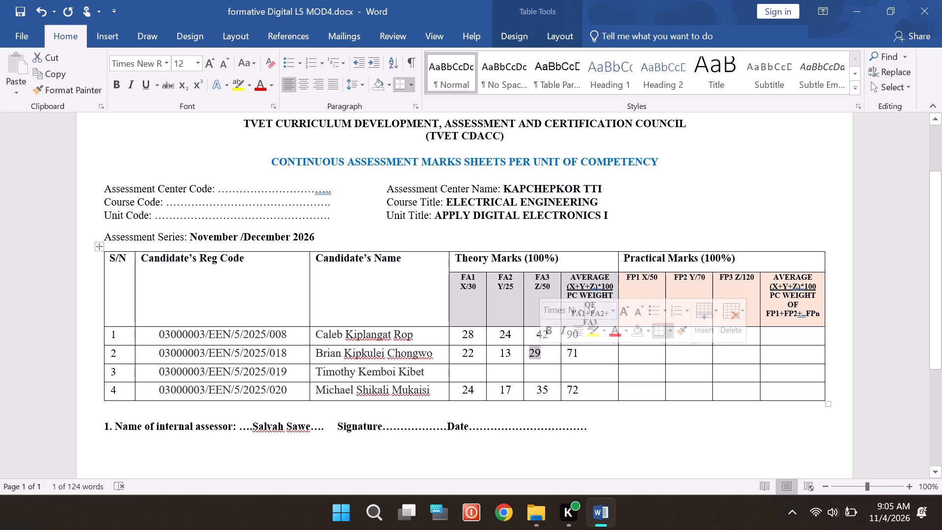
left_click(302, 84)
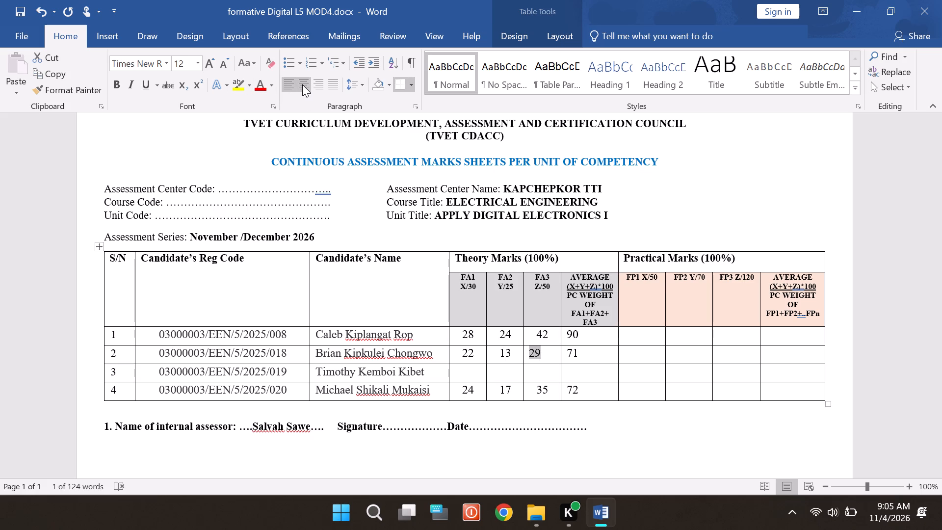
left_click(601, 354)
left_click(601, 354, "ctrl")
key("ctrl+s")
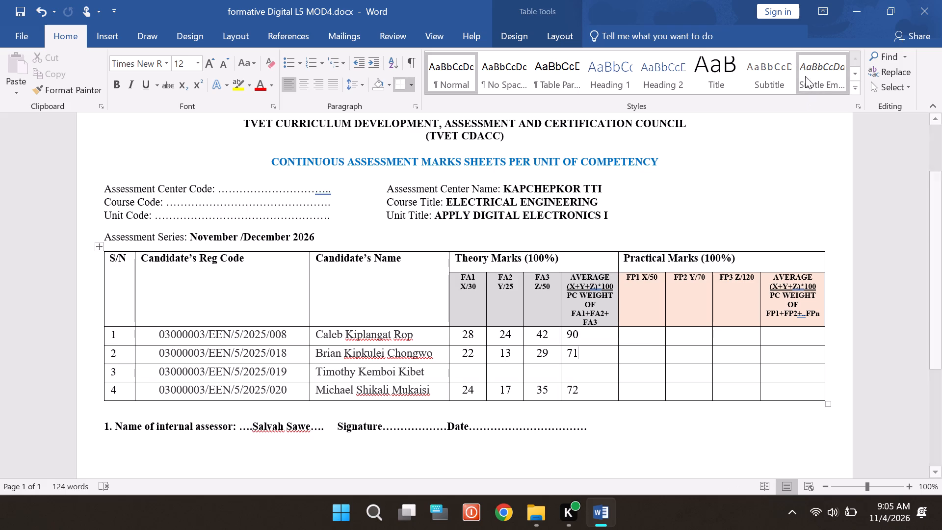
Close the Digital L5 MOD4 marks sheet and open formative Digital L6 MOD5.docx from the formative nov 2026 folder.
left_click(916, 4)
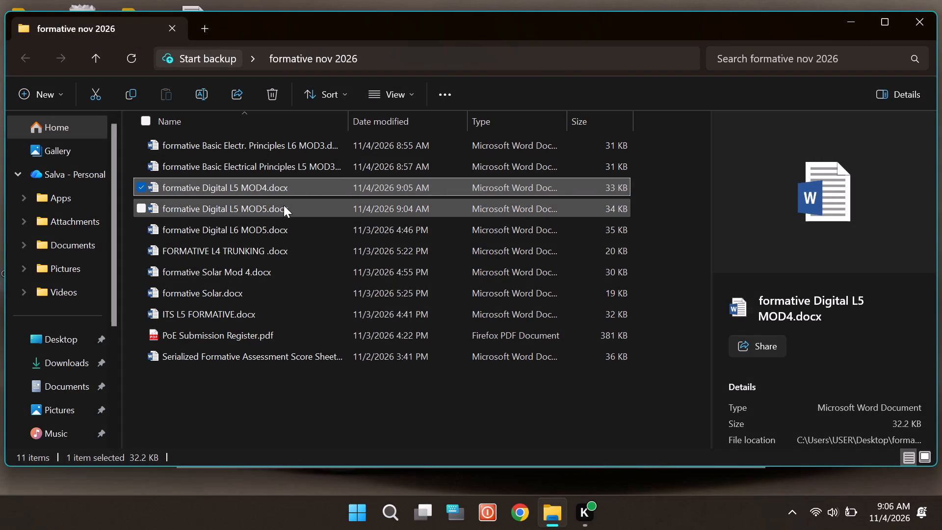
double_click(279, 224)
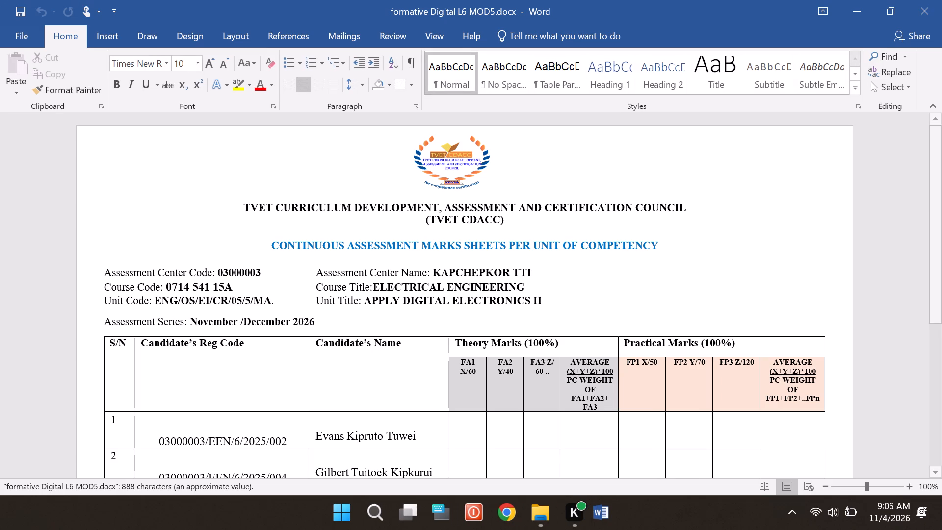
Change the FA1 column heading's maximum to X/30 and the FA2 heading's maximum to Y/35.
scroll(441, 379, "down", 1)
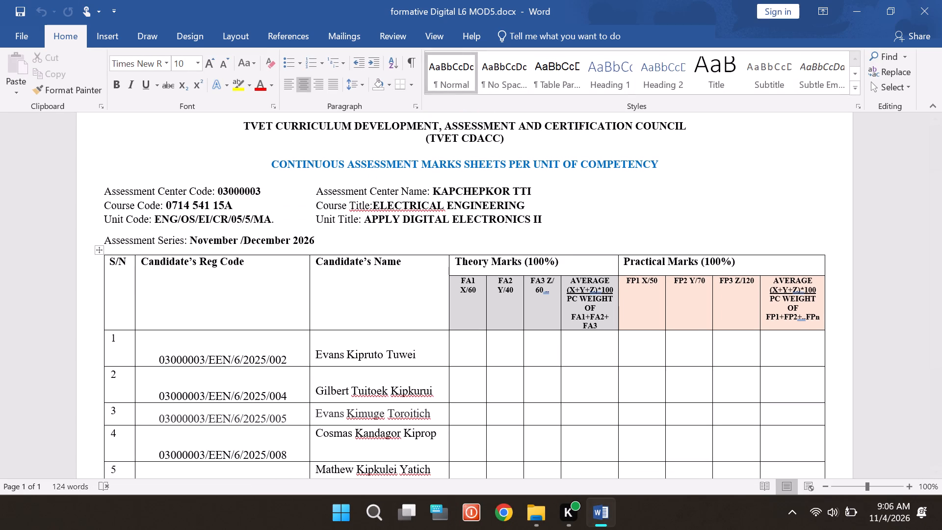
left_click(477, 291)
key("BackSpace")
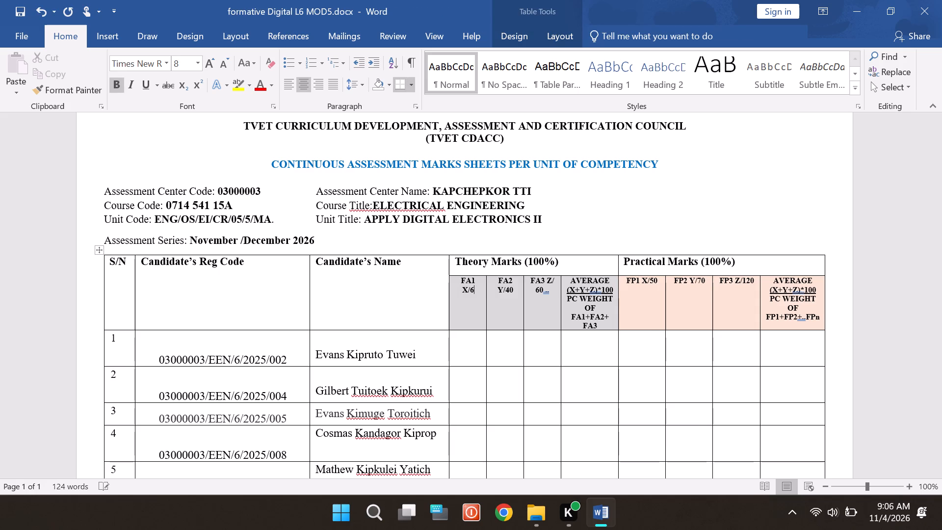
key("BackSpace")
type("30")
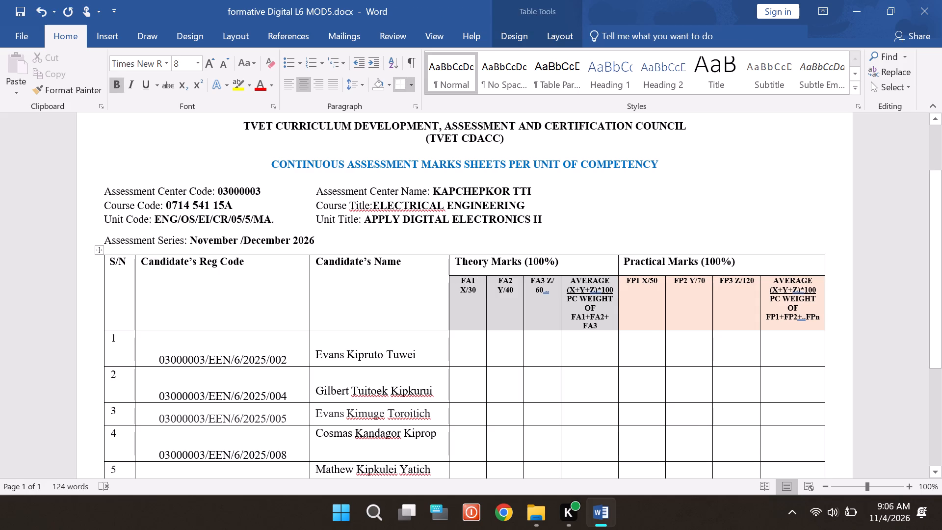
left_click(516, 288)
key("BackSpace")
key("BackSpace")
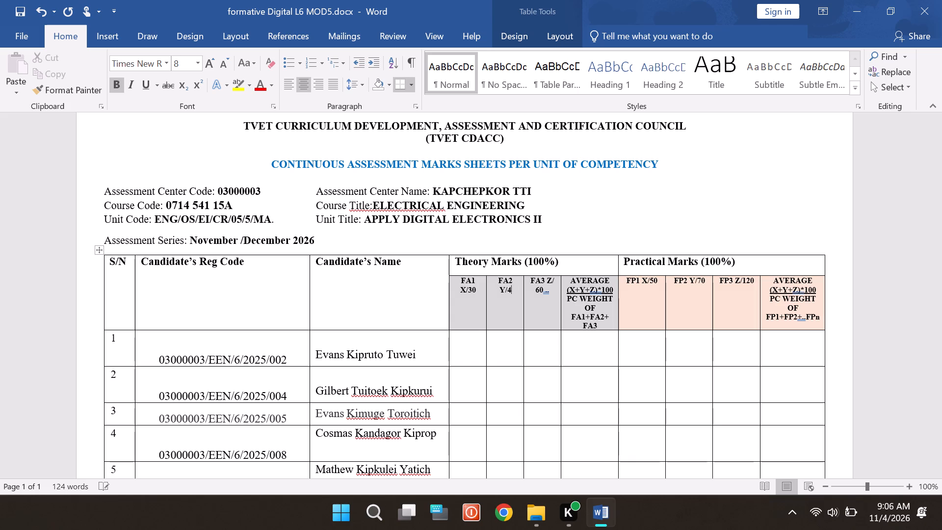
type("35")
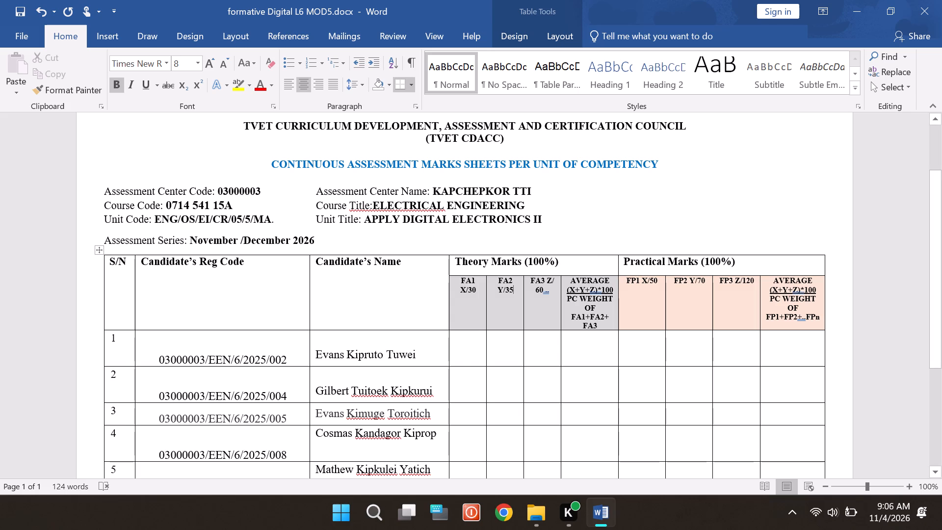
Change the FA3 column heading's maximum to Z/25, removing the space and trailing dots.
left_click(552, 289)
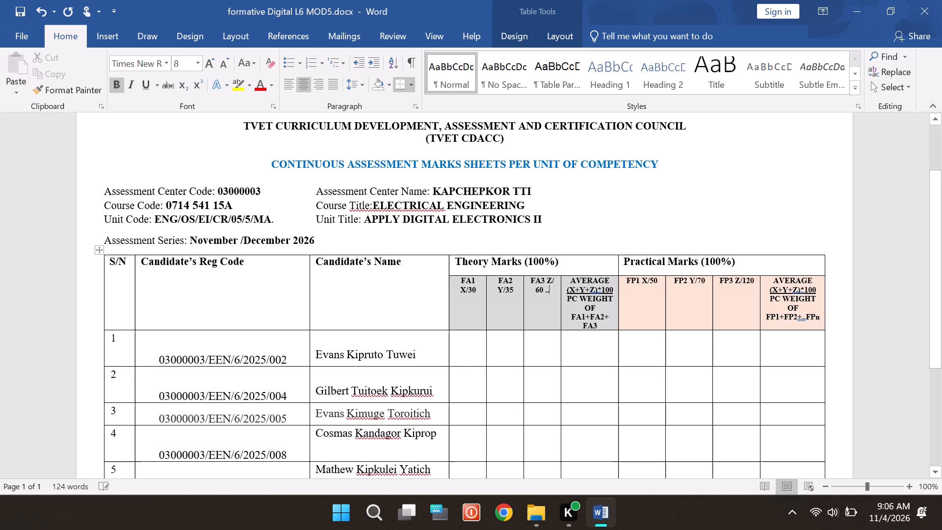
key("BackSpace")
key("BackSpace")
key("BackSpace")
key("BackSpace")
key("BackSpace")
key("BackSpace")
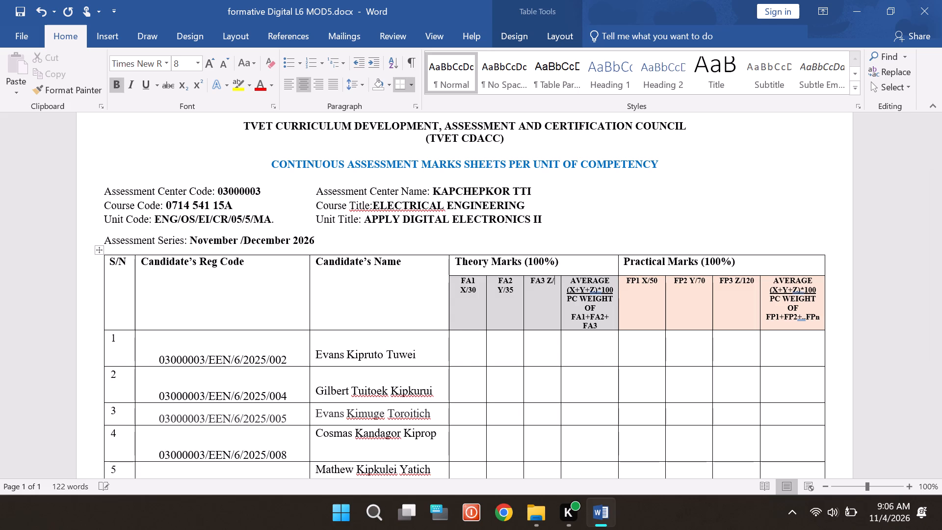
type("25")
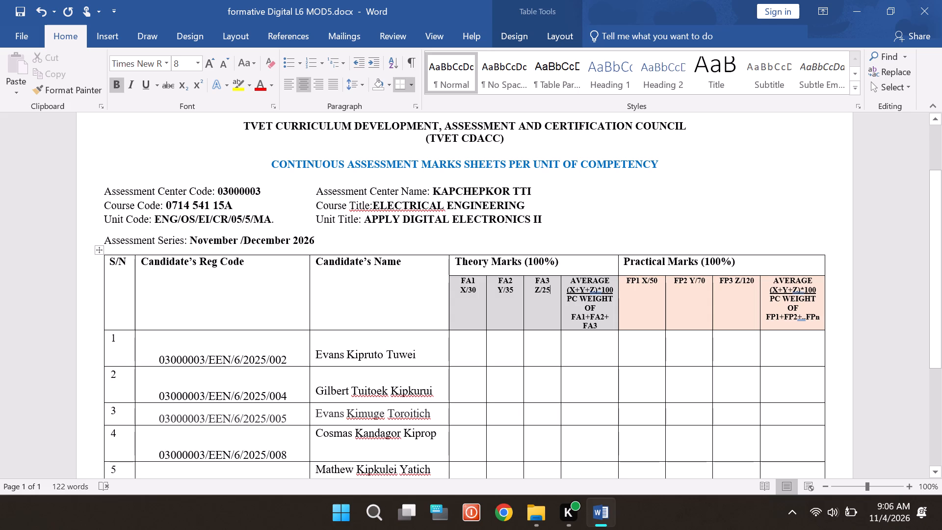
Enter the first candidate's theory marks: FA1 25, FA2 34, FA3 17 and average 84.
left_click(454, 345)
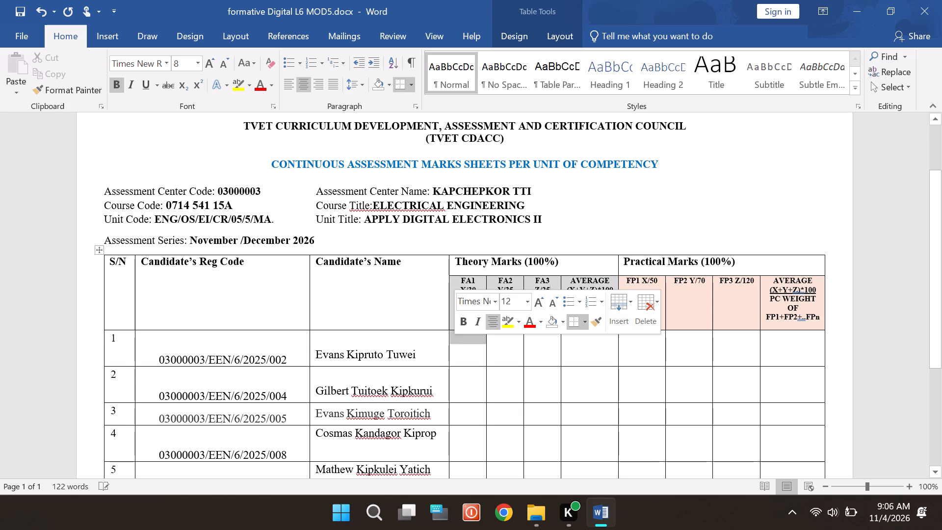
left_click(469, 349)
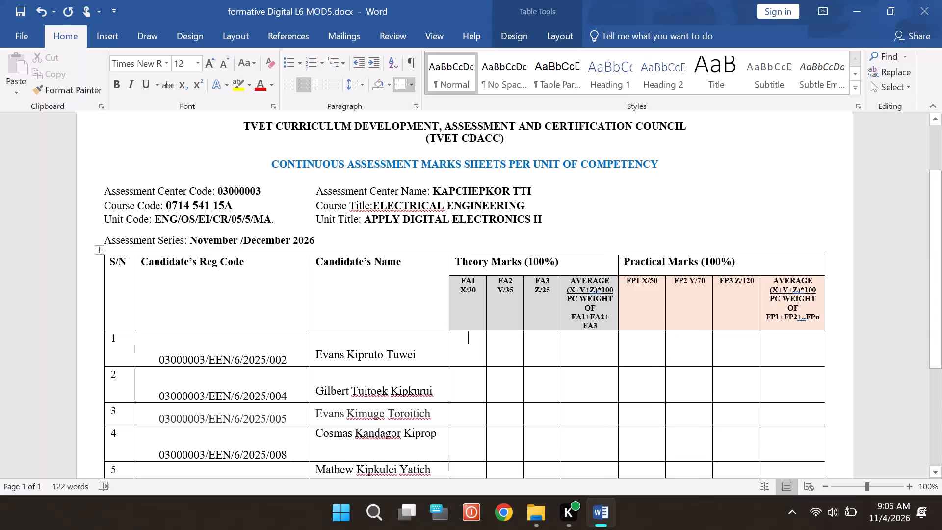
key("2")
key("5")
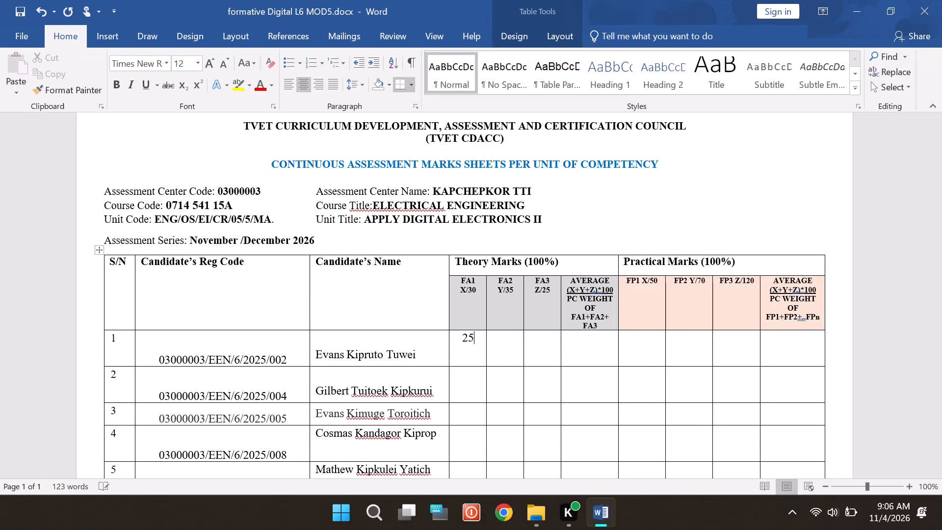
key("Right")
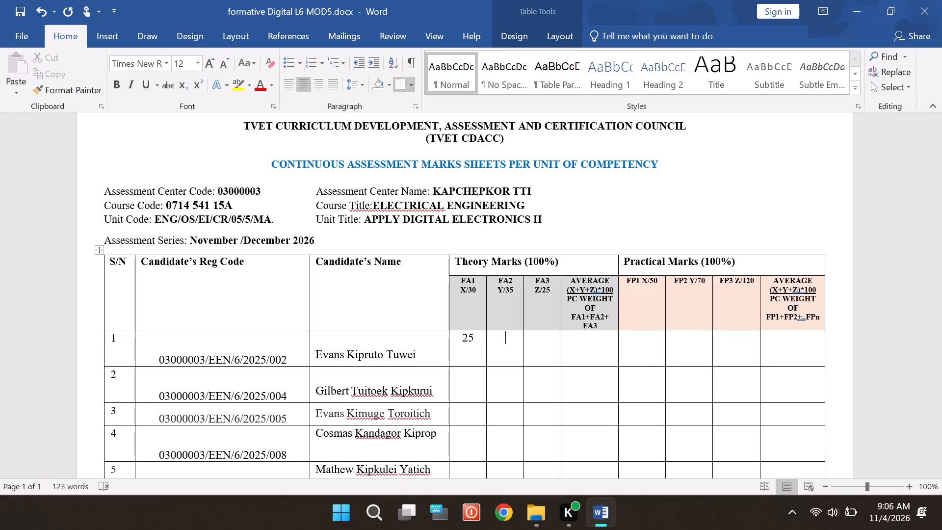
type("34")
key("Right")
type("17")
key("Right")
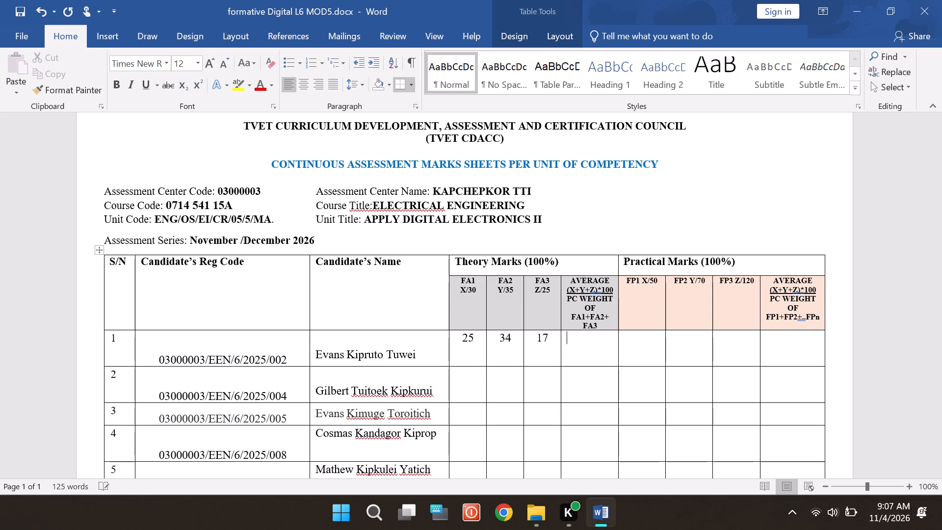
type("84")
Enter the second candidate's theory marks: FA1 22, FA2 26, FA3 16 and average 71.
left_click(460, 384)
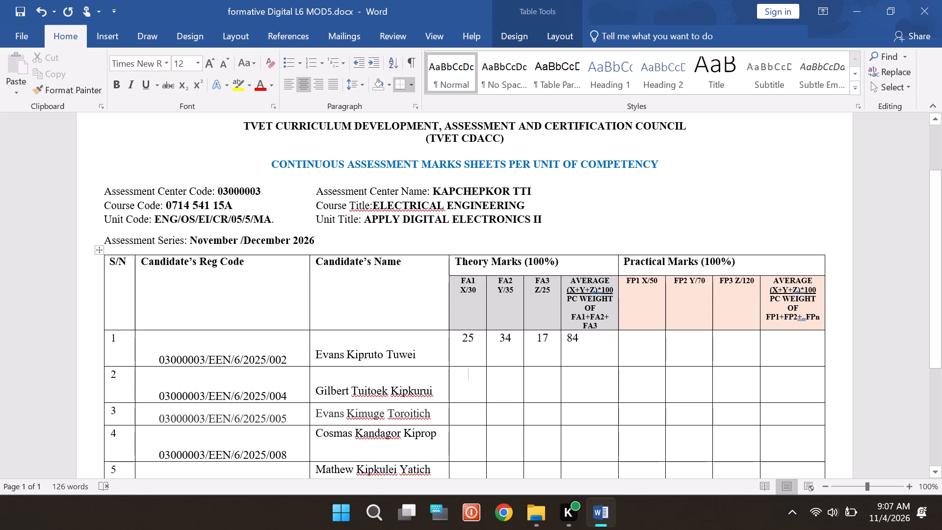
type("22")
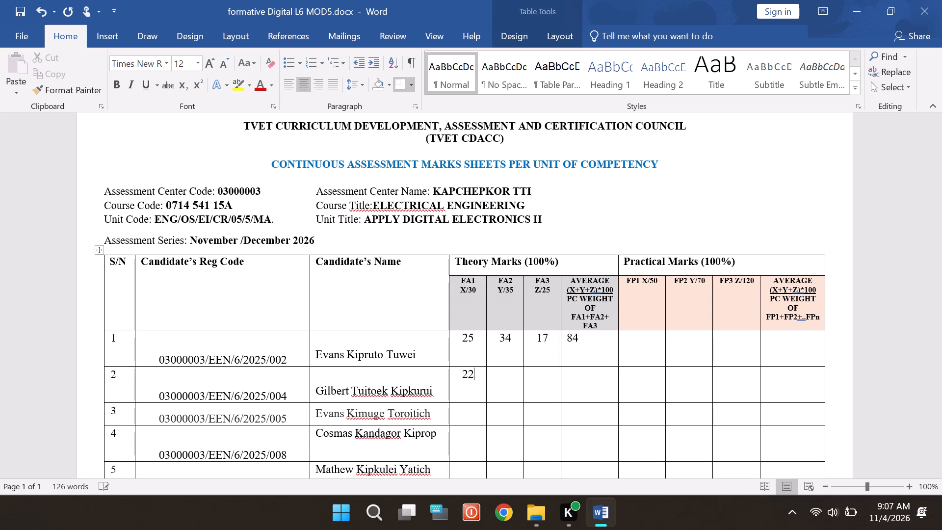
key("Right")
key("2")
key("6")
key("Right")
key("1")
key("6")
key("Right")
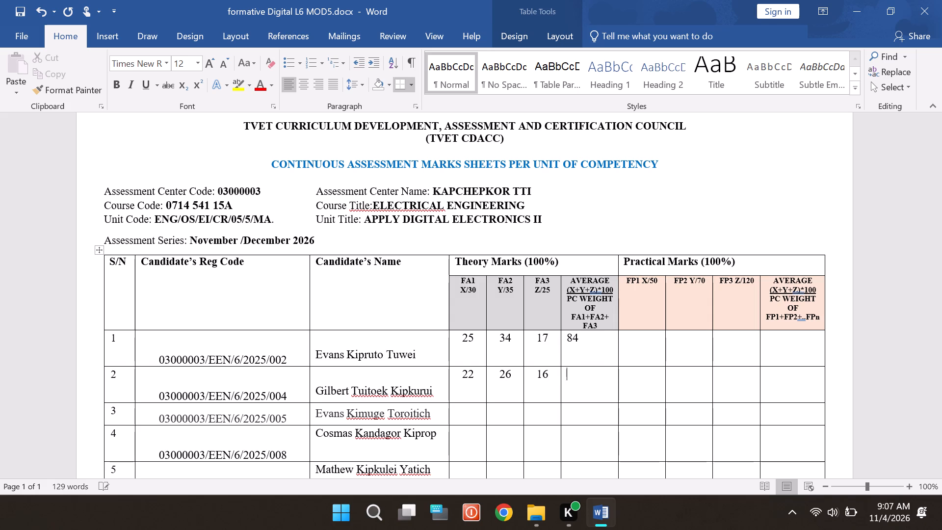
key("7")
key("1")
Enter the third candidate's theory marks: FA1 26, FA2 33, FA3 22 and average 90.
left_click(465, 410)
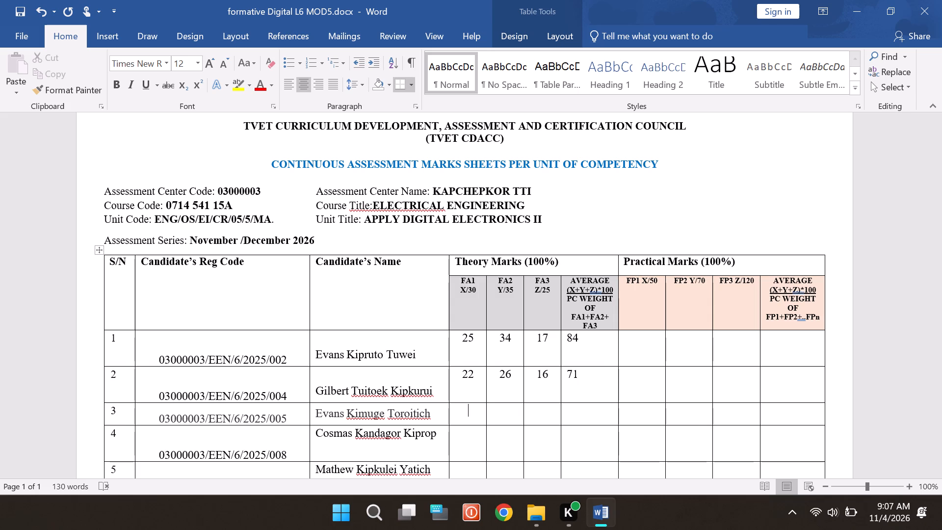
key("2")
key("6")
key("Right")
type("33")
key("Right")
type("22")
key("Right")
type("90")
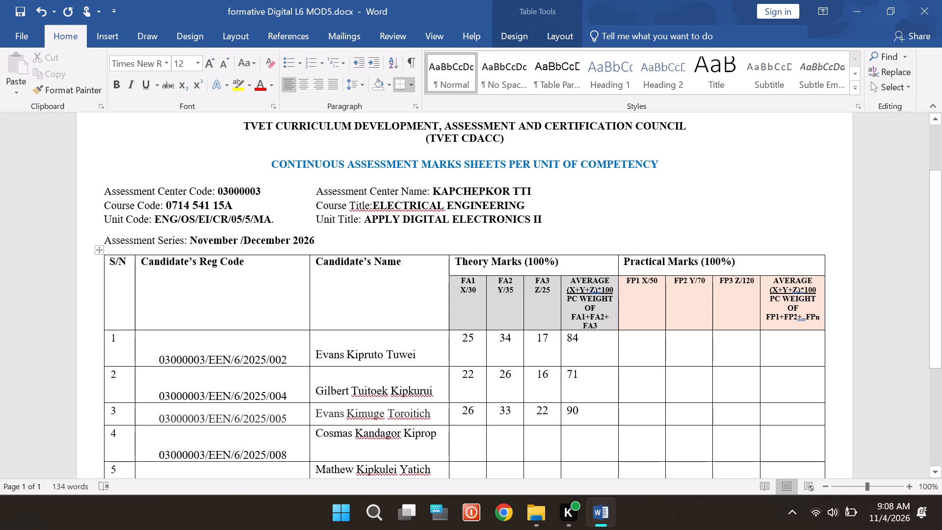
Enter the fourth candidate's theory marks: FA1 17, FA2 18, FA3 19 and average 60.
left_click(464, 445)
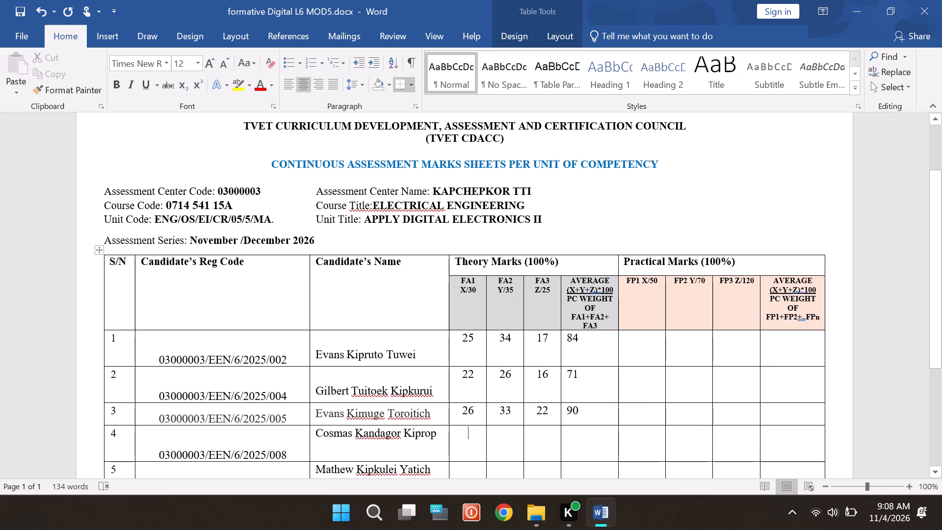
key("1")
key("7")
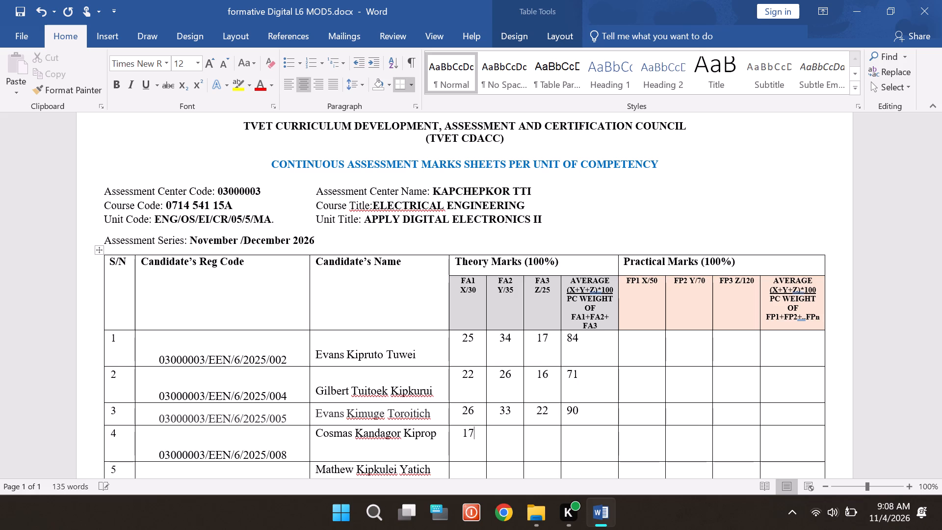
left_click(501, 431)
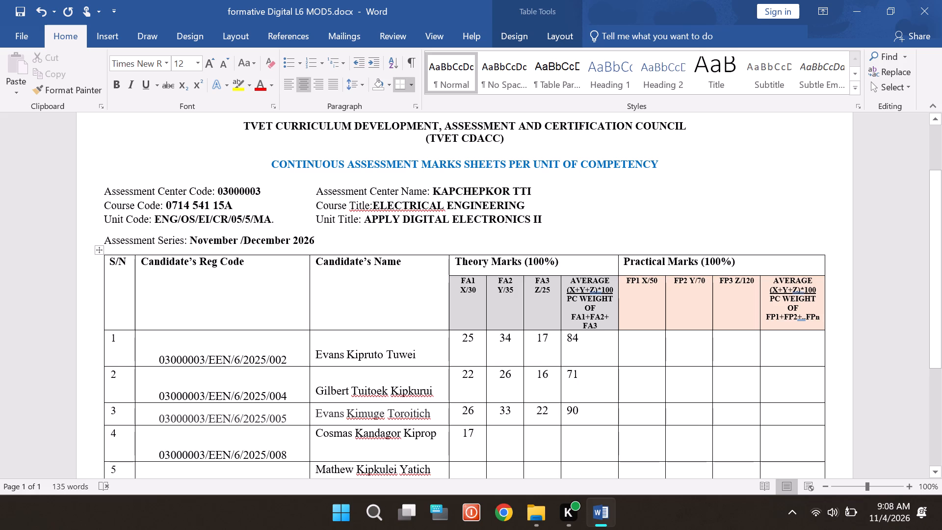
type("18")
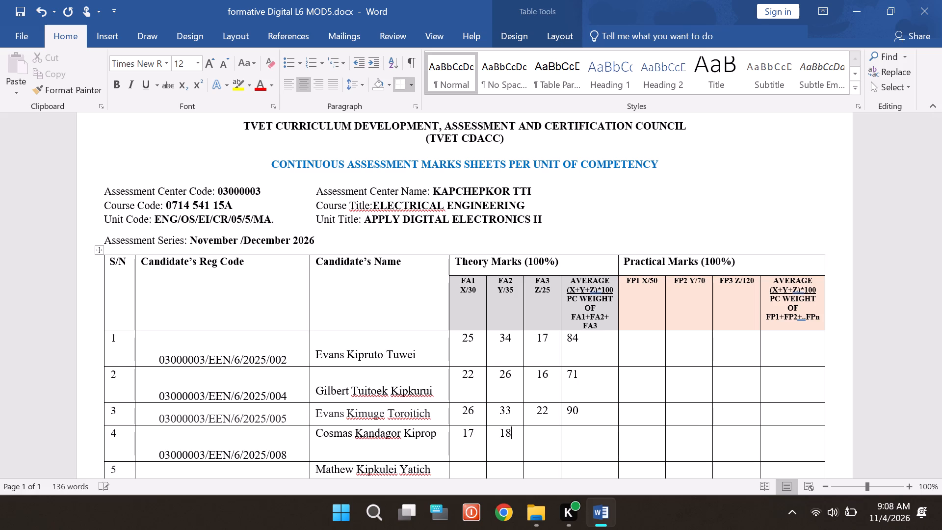
left_click(540, 434)
type("19")
key("Right")
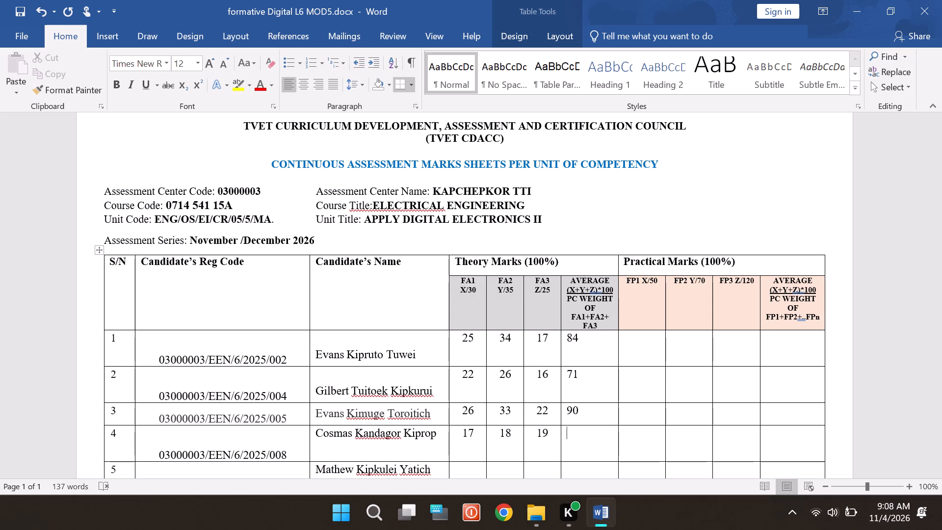
type("60")
Enter the fifth candidate's theory marks: FA1 25, FA2 30, FA3 20 and average 83.
scroll(526, 457, "down", 3)
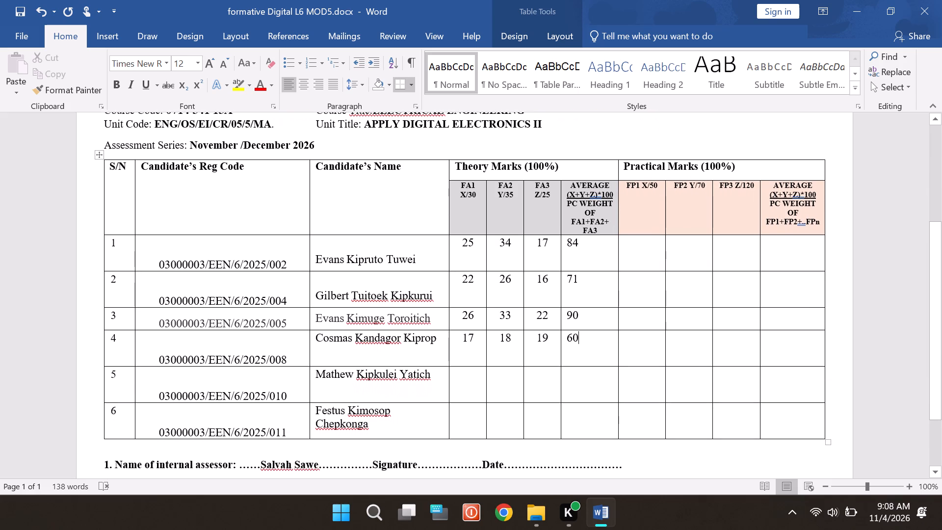
left_click(465, 381)
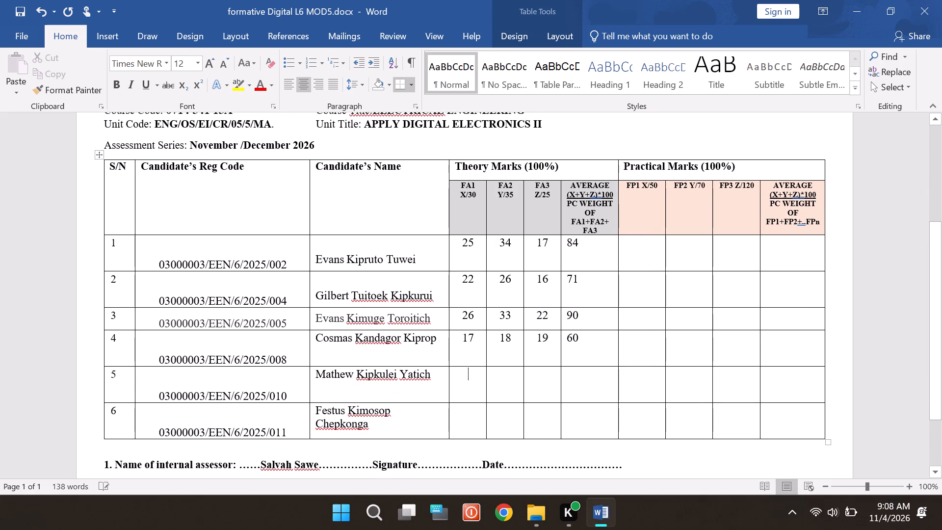
left_click(465, 381)
type("25")
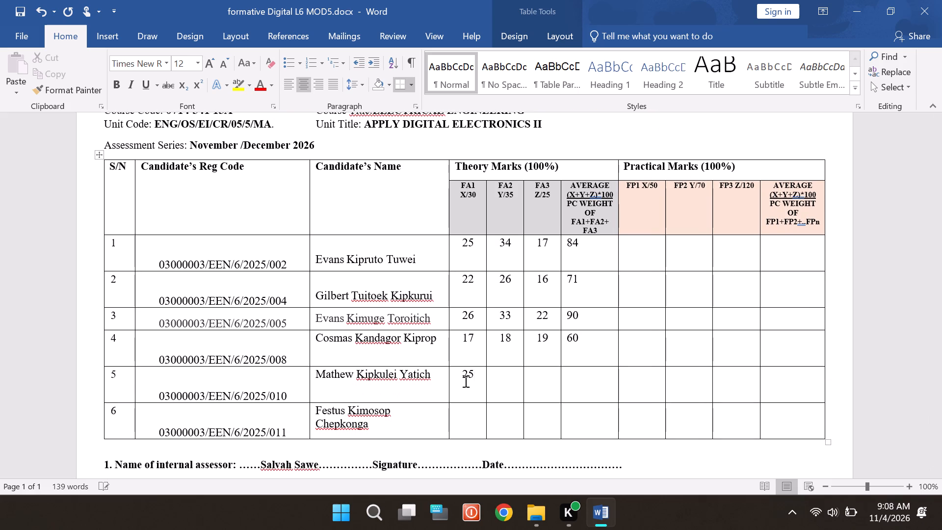
key("Right")
type("30")
key("Right")
key("2")
key("0")
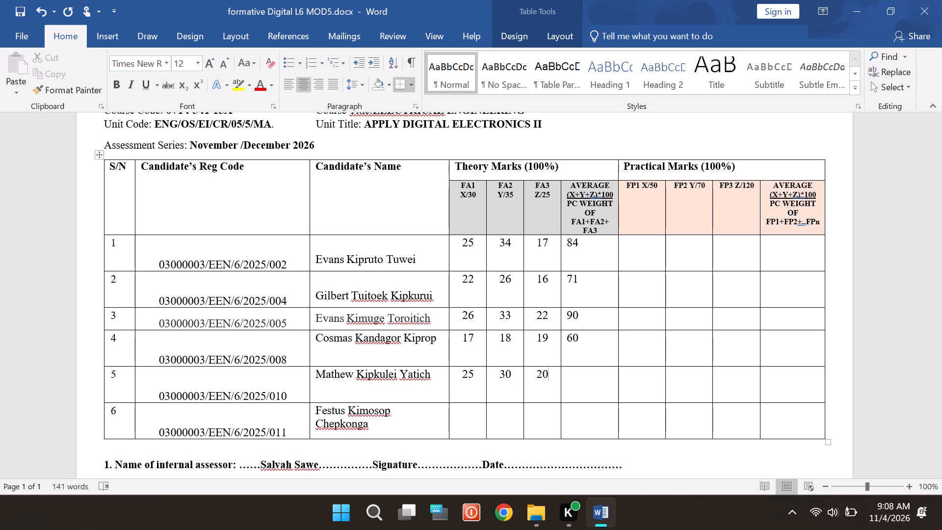
key("Right")
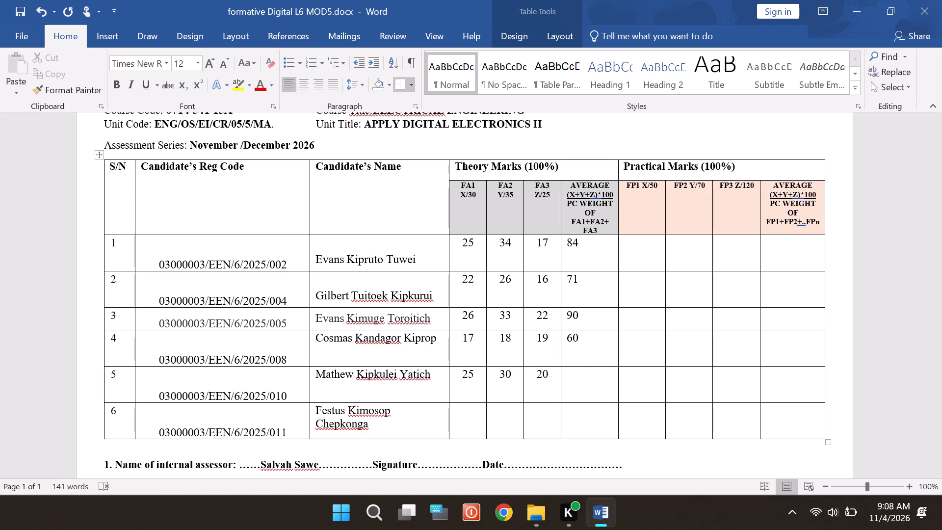
type("83")
Enter the sixth candidate's theory marks: FA1 21, FA2 29, FA3 17 and average 74, and save the document.
left_click(461, 415)
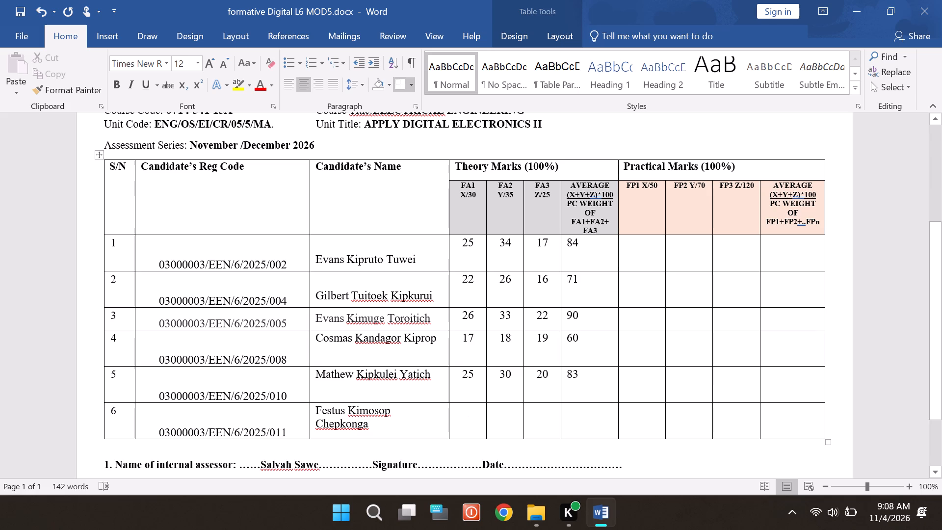
type("21")
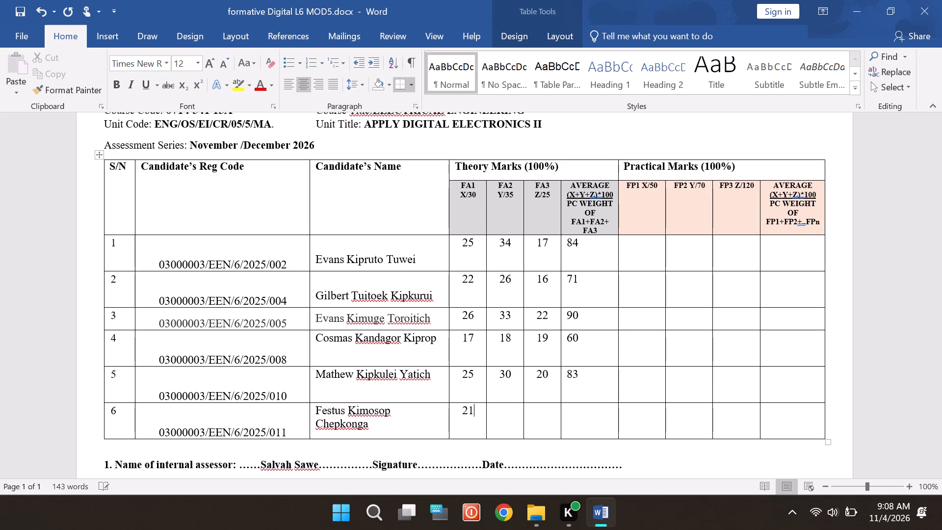
key("Right")
type("29")
key("Right")
type("17")
key("Right")
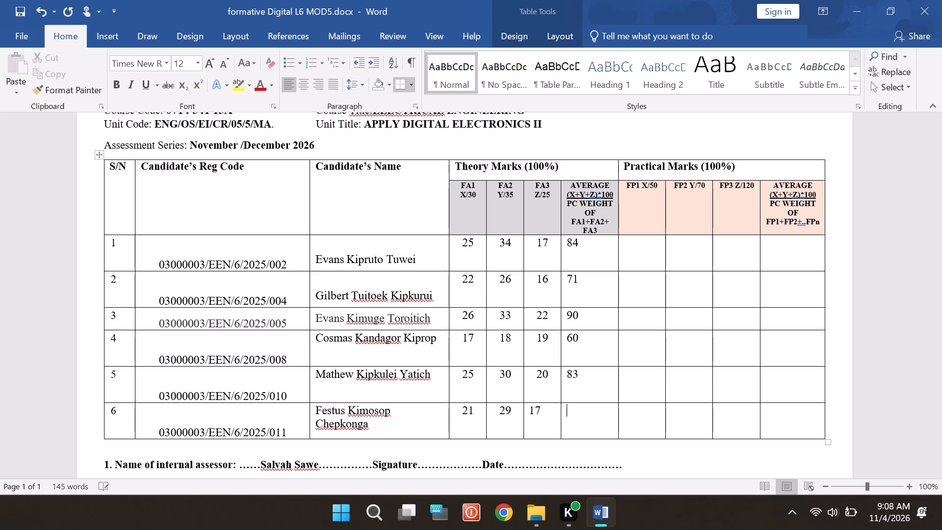
type("74")
key("ctrl+s")
Add the missing space before ELECTRICAL ENGINEERING in the Course Title line, and save and close the document.
scroll(461, 415, "up", 1)
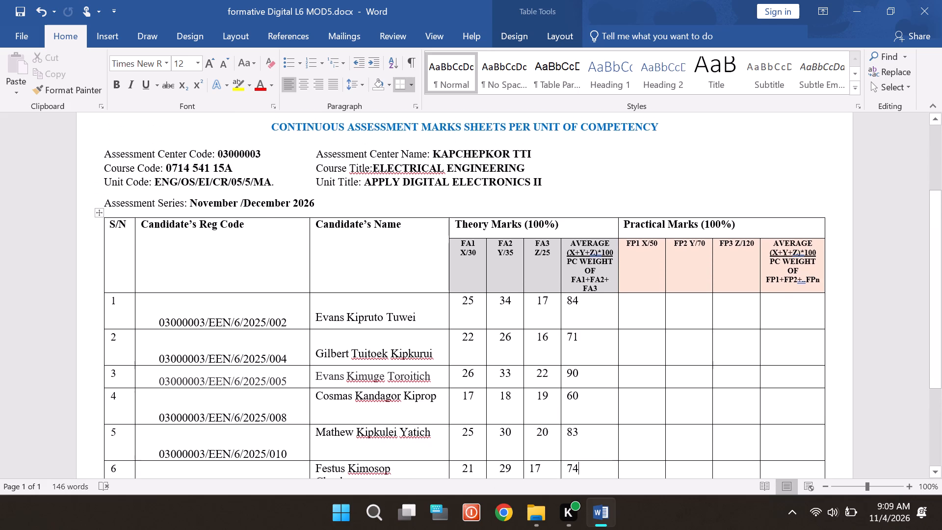
scroll(461, 415, "up", 3)
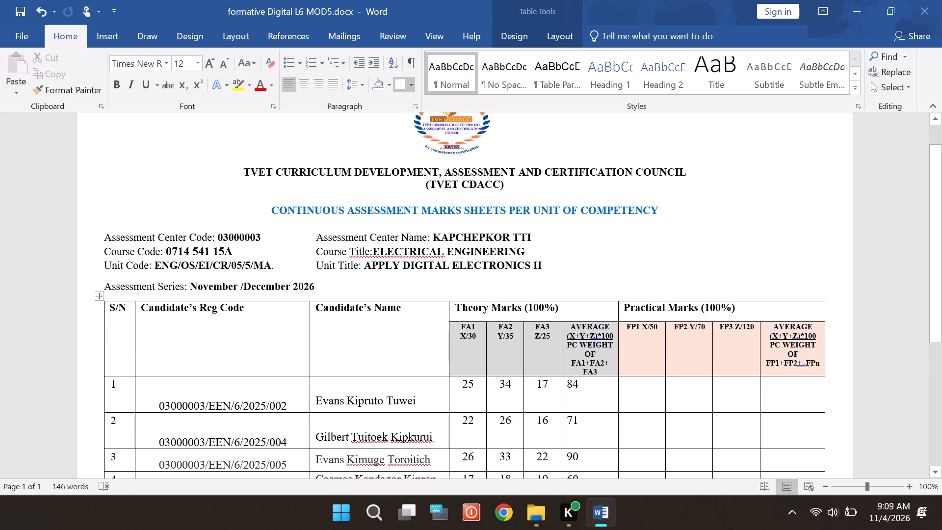
scroll(461, 415, "up", 1)
scroll(461, 415, "down", 1)
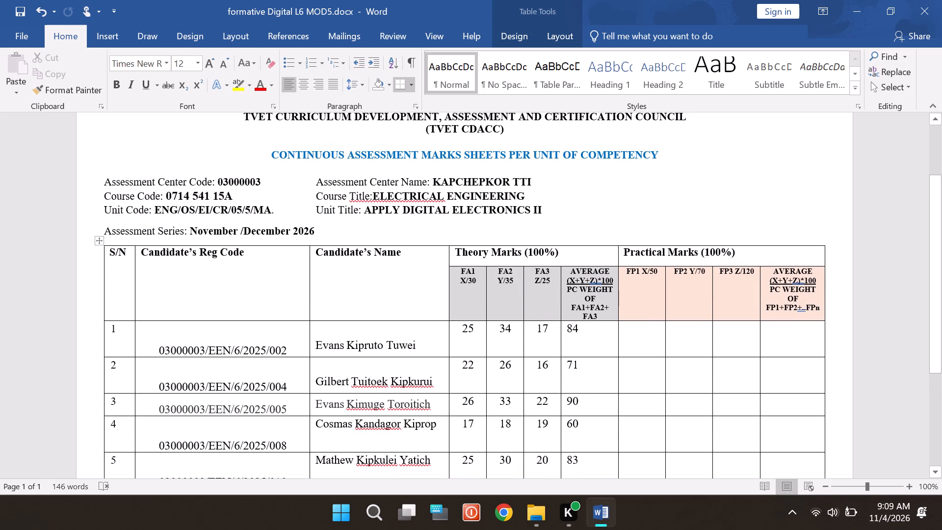
left_click(374, 197)
key("space")
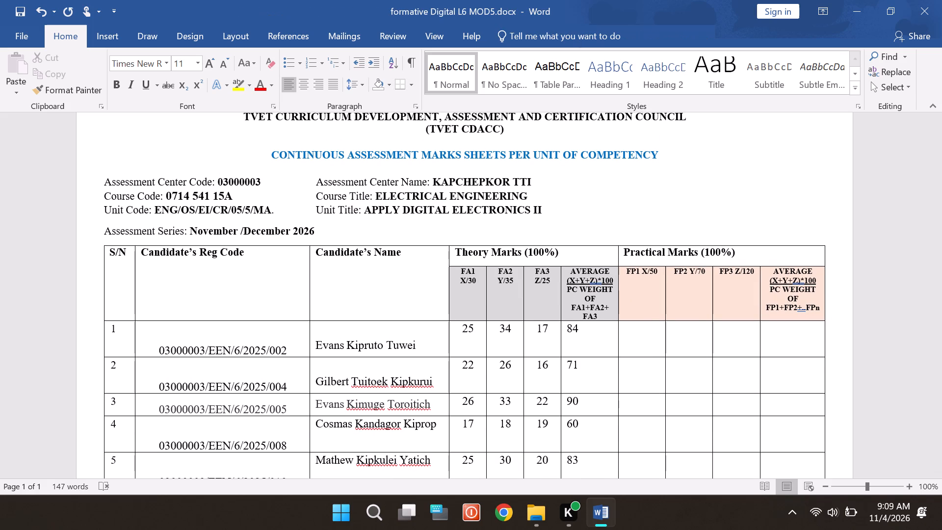
key("ctrl+s")
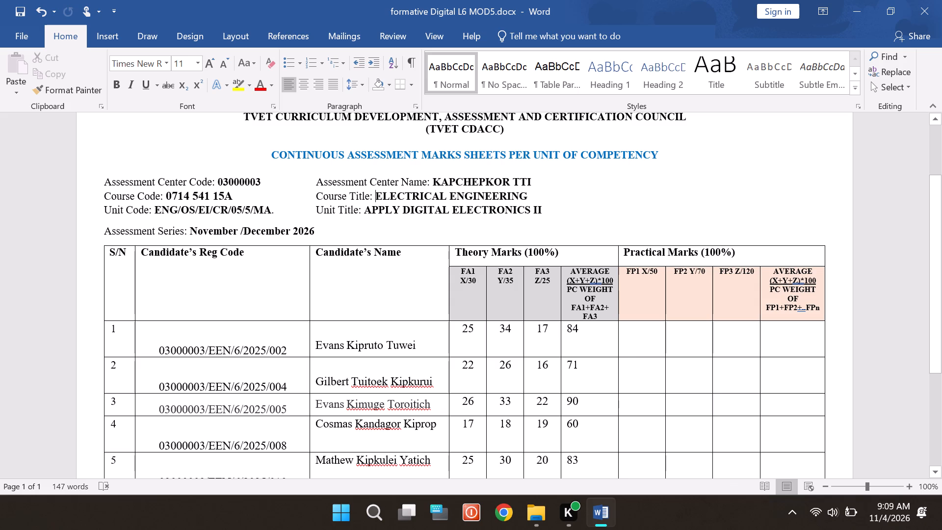
left_click(920, 7)
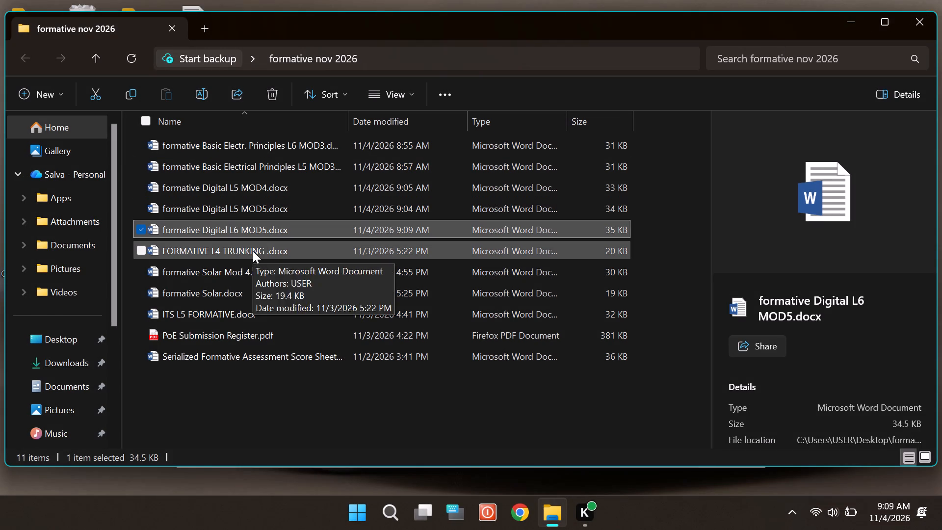
Open FORMATIVE L4 TRUNKING .docx from the formative nov 2026 folder, check its marks sheet, and close it.
double_click(253, 251)
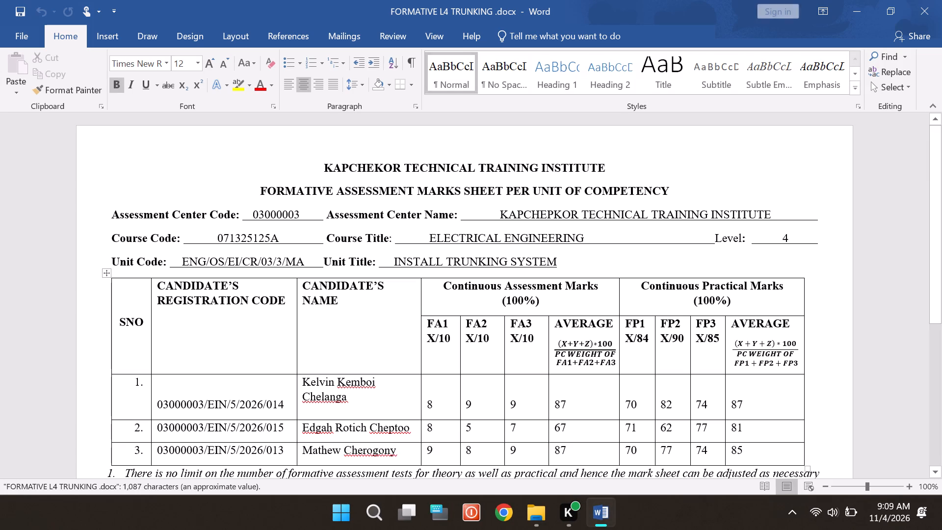
scroll(387, 387, "down", 2)
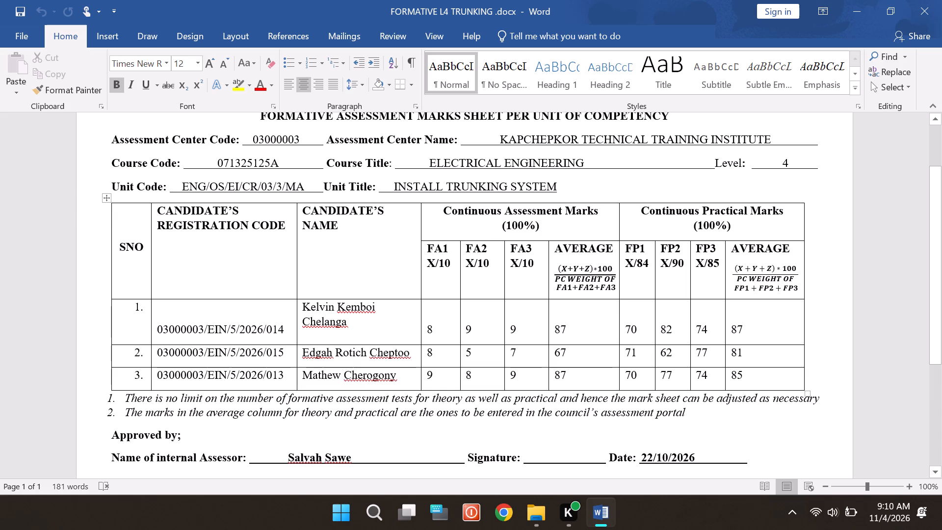
scroll(457, 351, "up", 1)
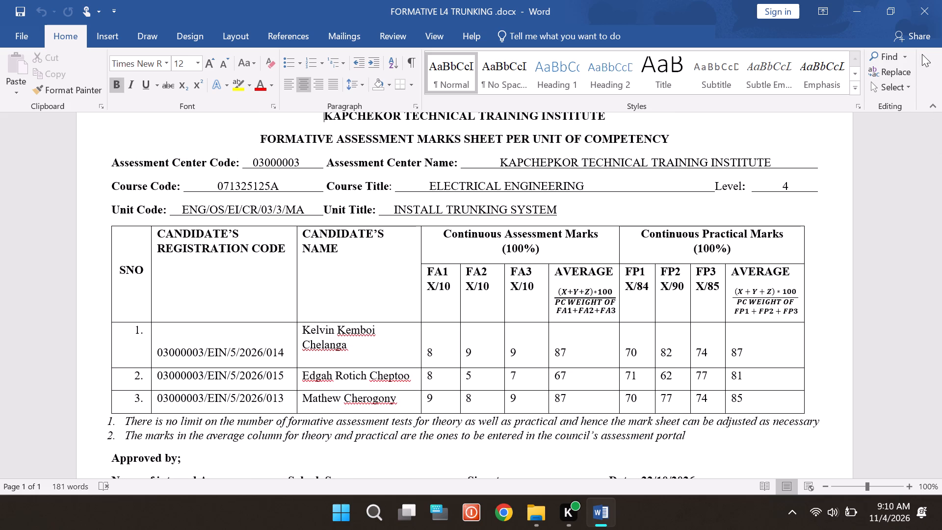
left_click(920, 19)
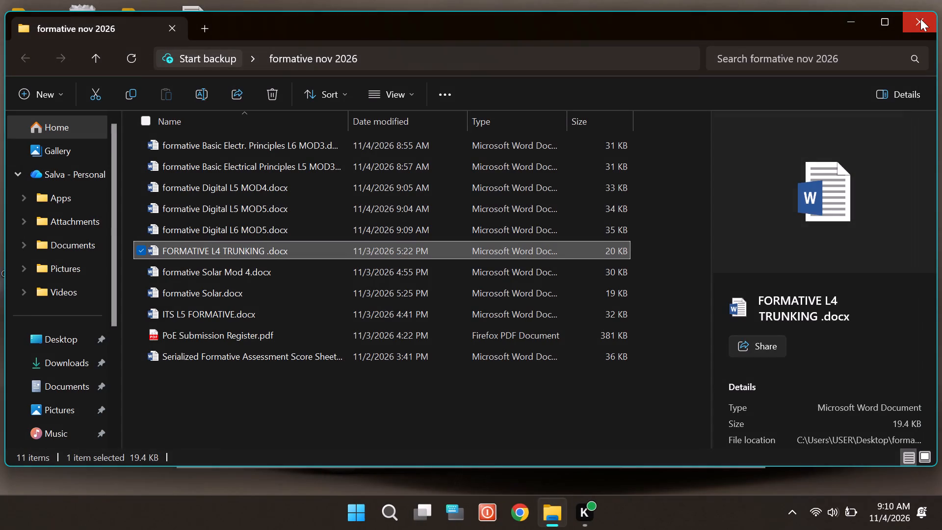
Open formative Solar Mod 4.docx from the formative nov 2026 folder.
double_click(317, 270)
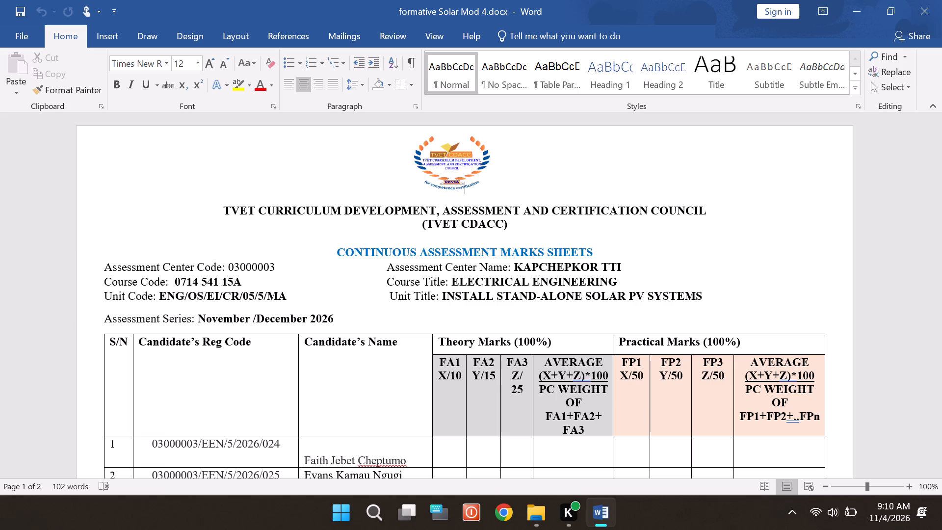
Format the FA and FP sub-header cells, including both AVERAGE cells, in the marks table as Cambria, size 8.
scroll(463, 374, "down", 1)
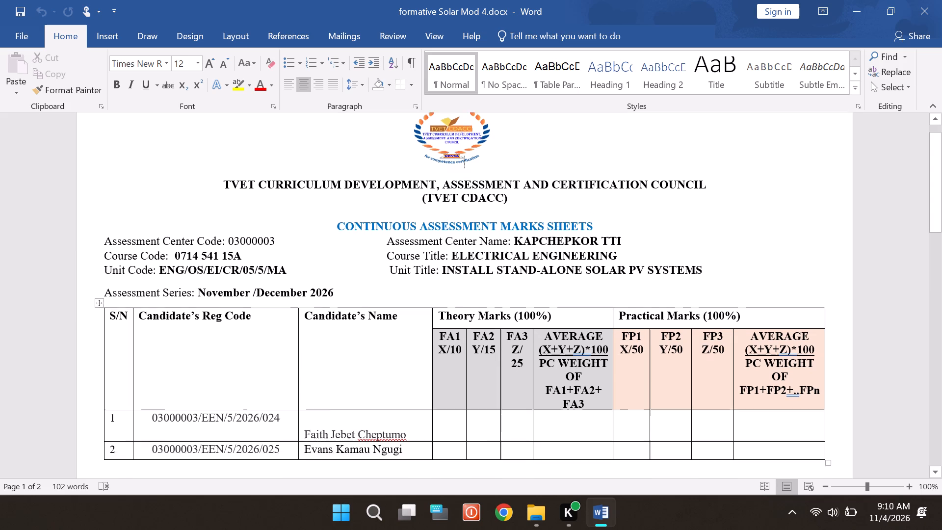
scroll(463, 374, "down", 2)
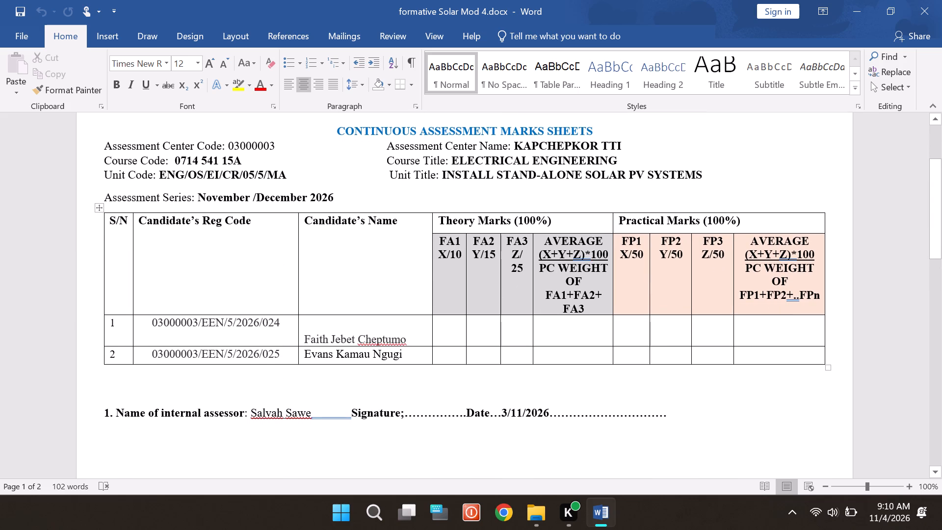
left_click(542, 242)
left_click_drag(542, 242, 584, 308)
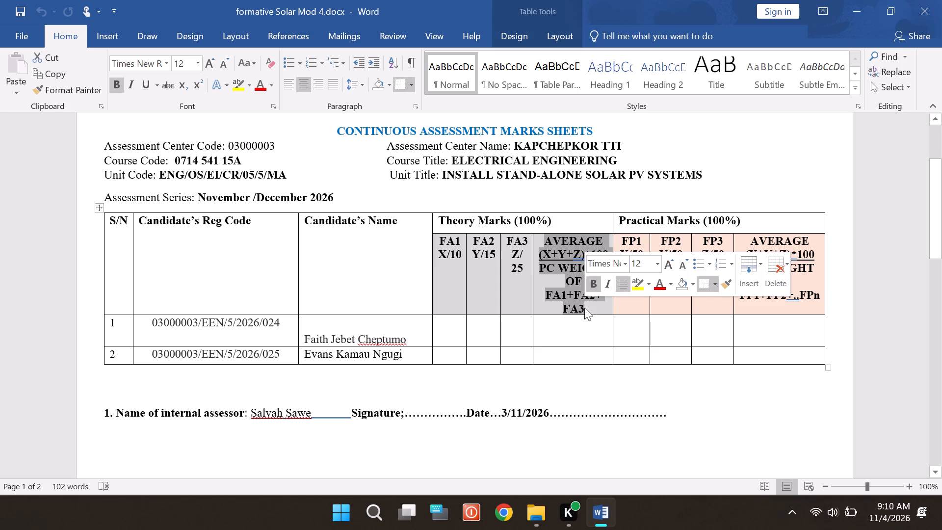
left_click(441, 240)
left_click_drag(441, 240, 607, 274)
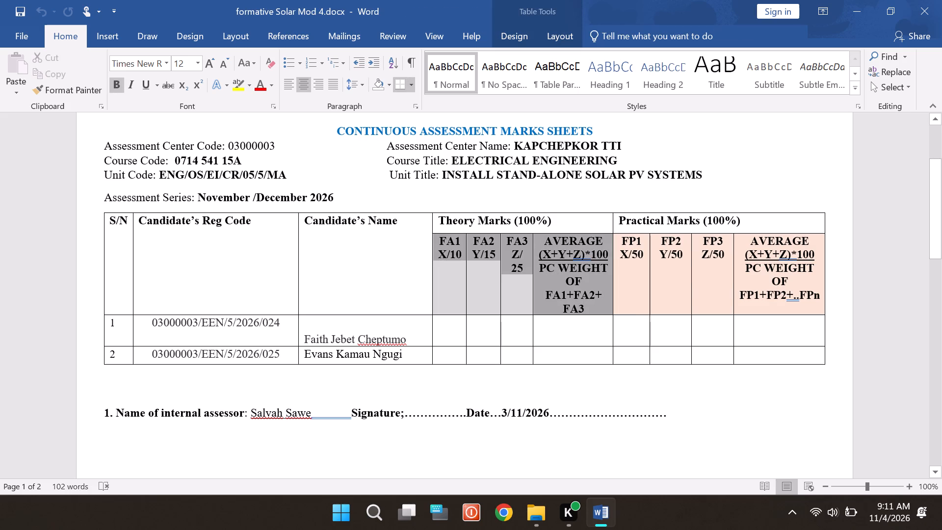
left_click_drag(607, 274, 755, 274)
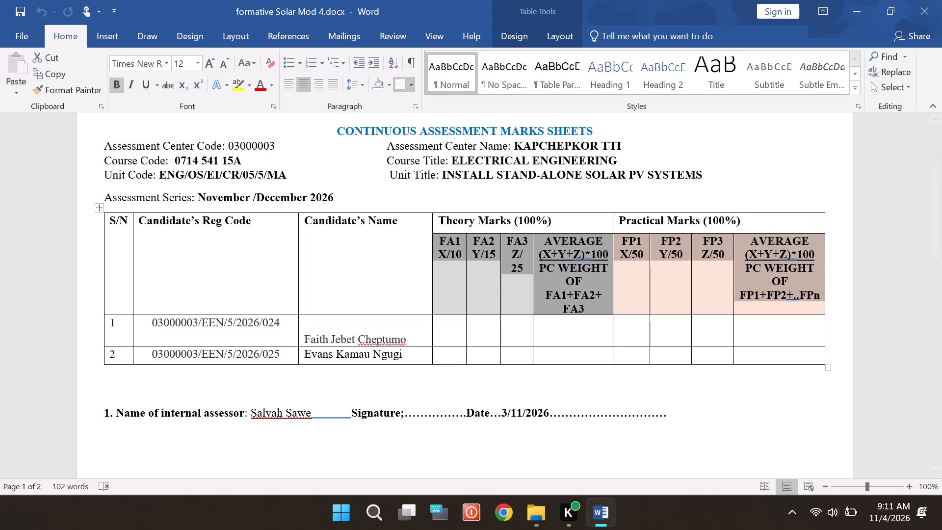
left_click(168, 66)
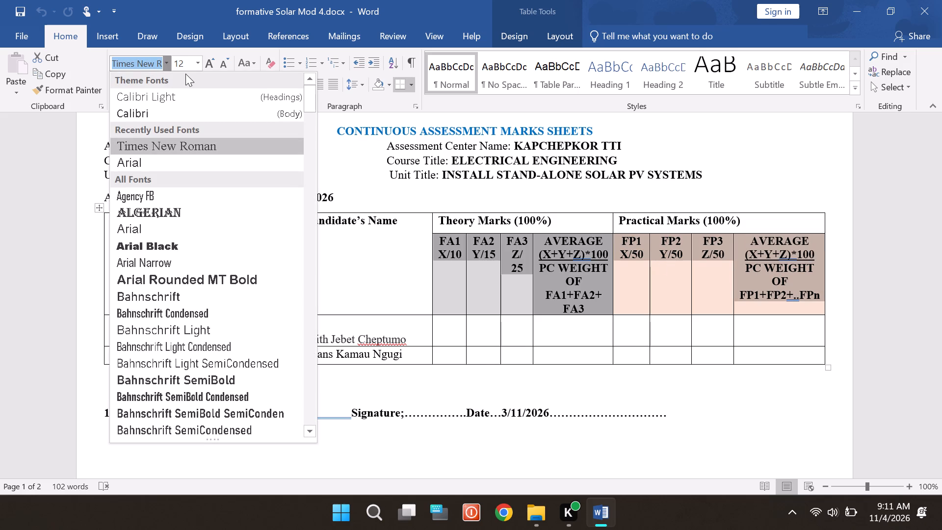
scroll(250, 268, "down", 1)
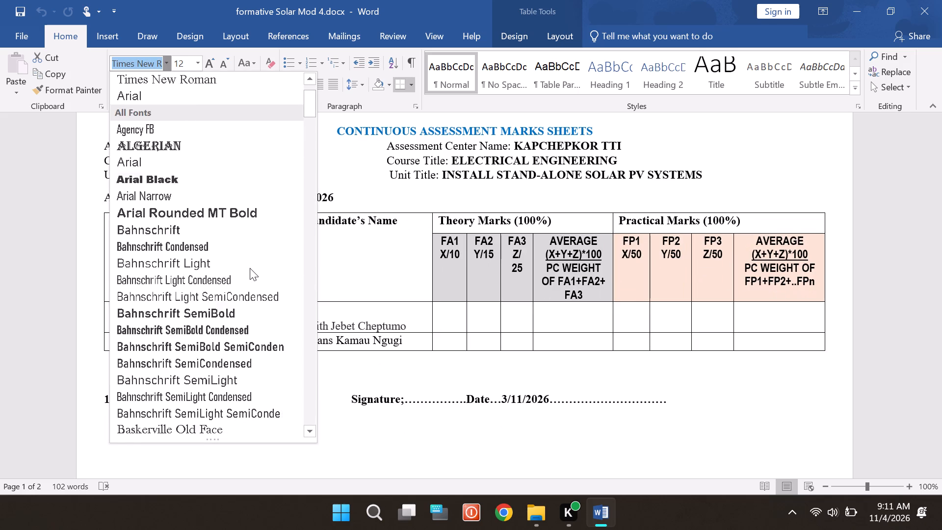
scroll(250, 268, "down", 4)
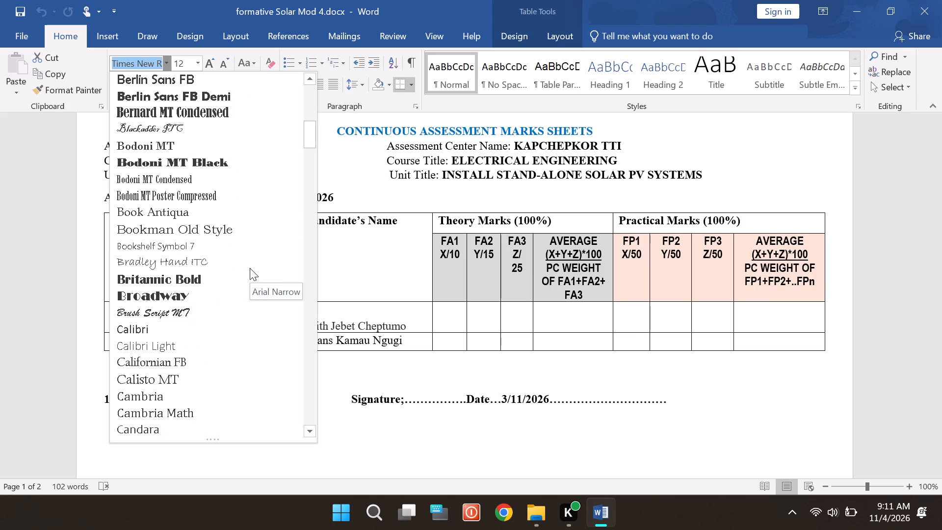
scroll(250, 268, "down", 1)
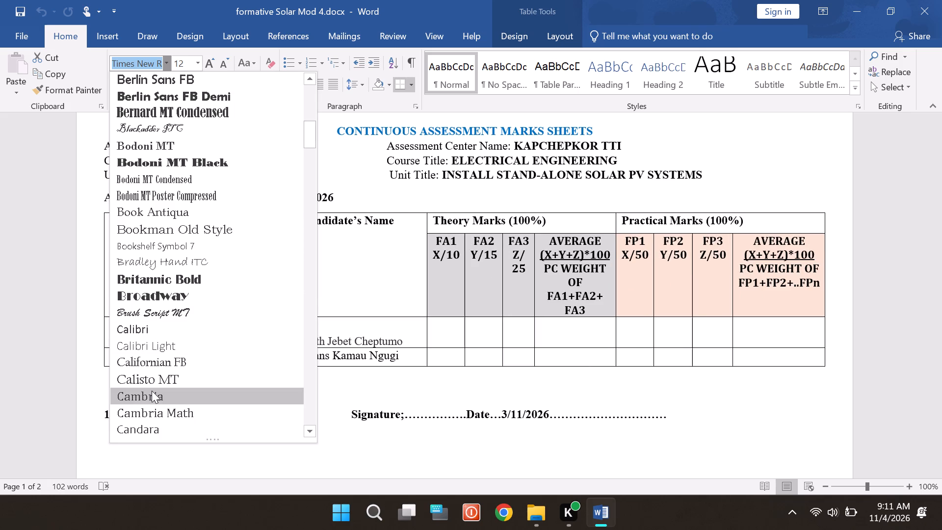
left_click(152, 391)
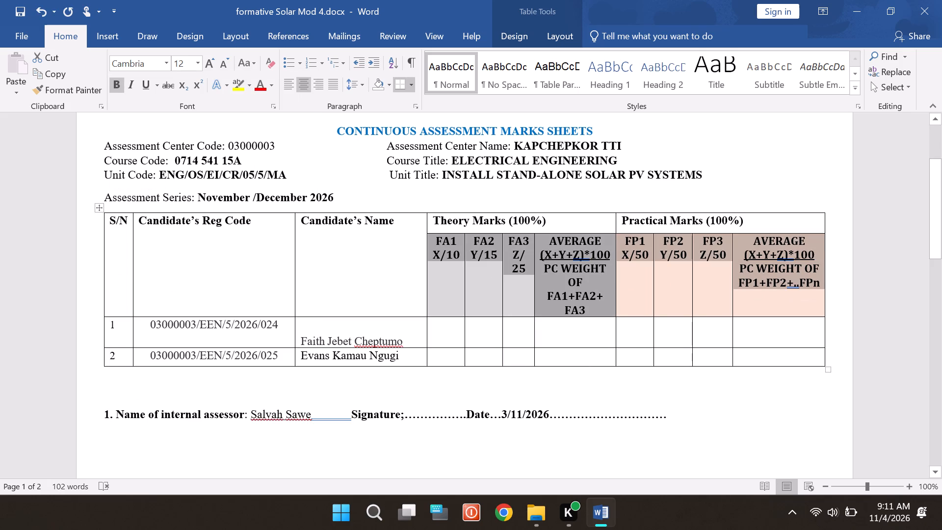
left_click(195, 60)
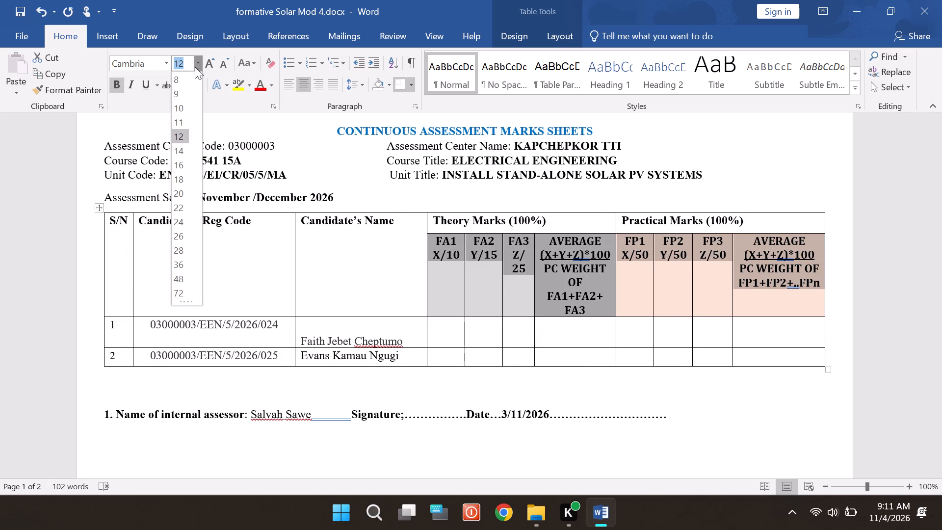
left_click(178, 78)
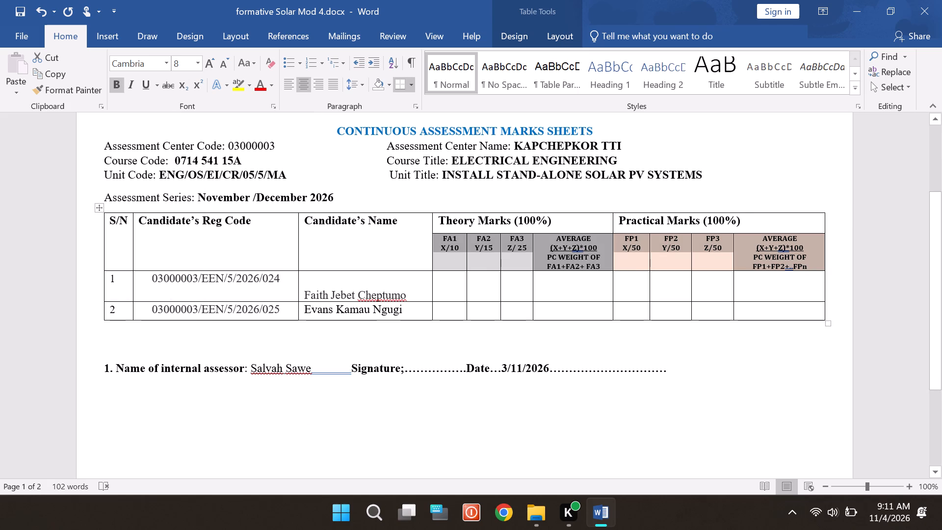
left_click(445, 285)
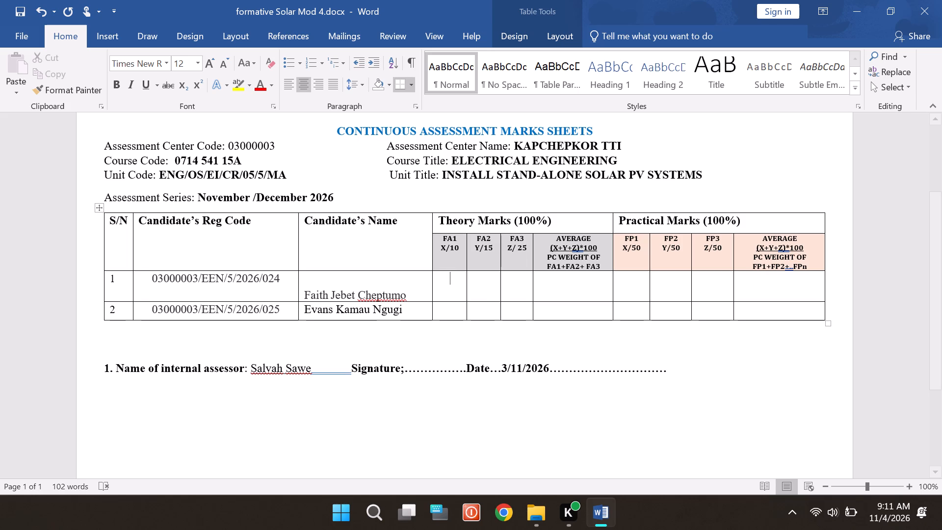
Set the theory sub-headers' maximum marks to X/15 for FA1 and Y/29 for FA2, and remove the space in FA3's Z/25.
left_click(461, 248)
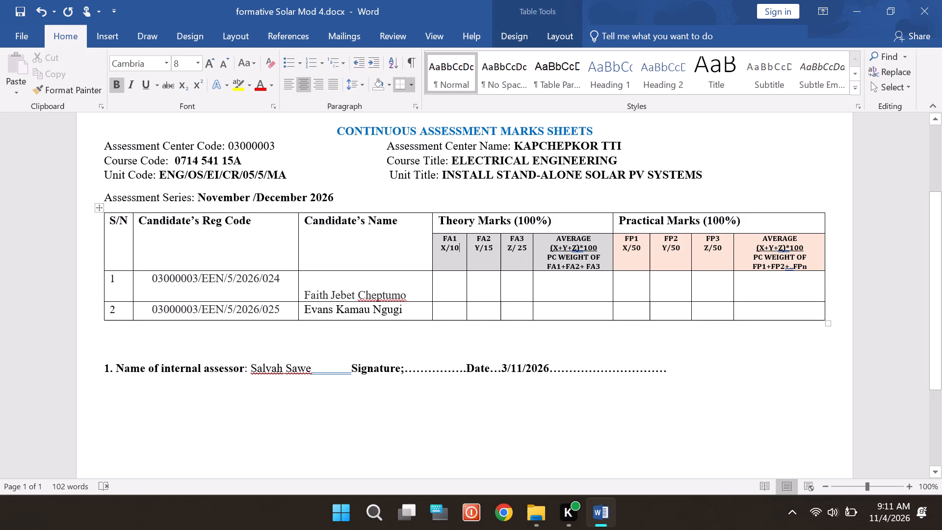
key("BackSpace")
key("5")
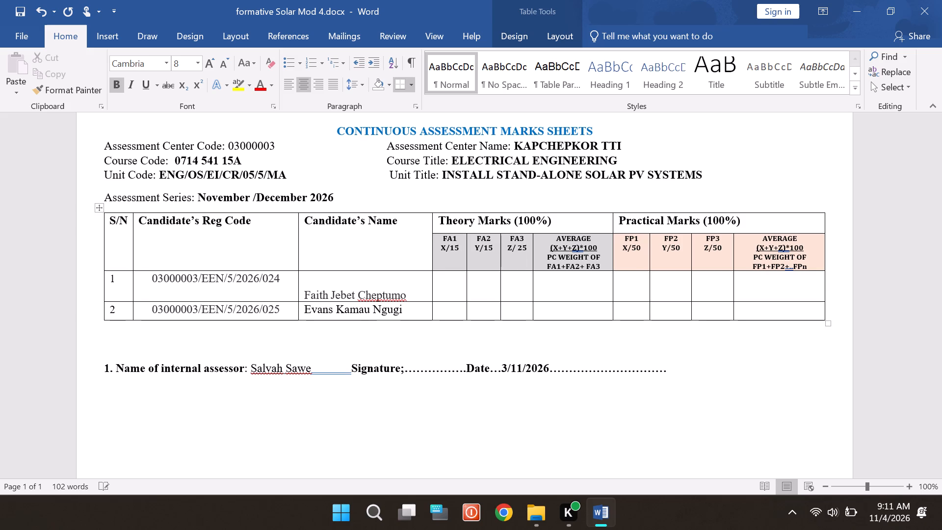
left_click(494, 248)
key("BackSpace")
key("BackSpace")
type("29")
left_click(520, 248)
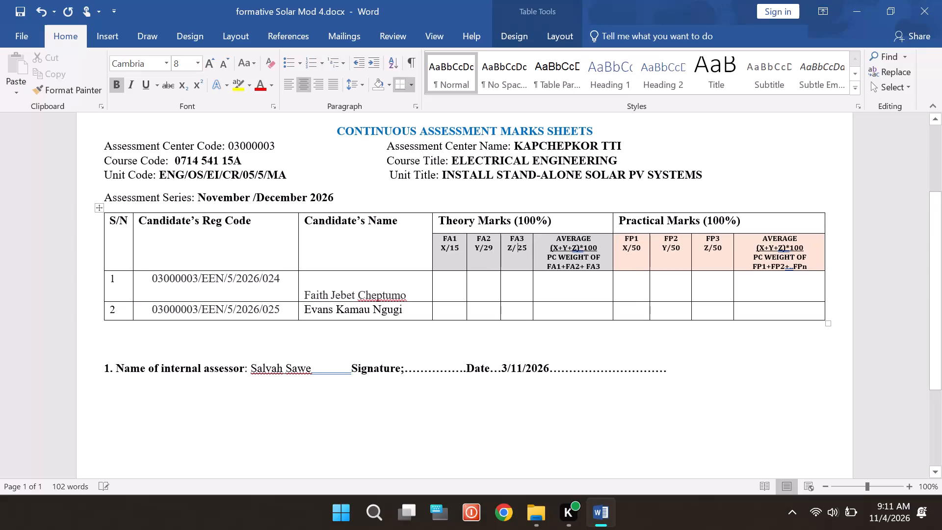
key("BackSpace")
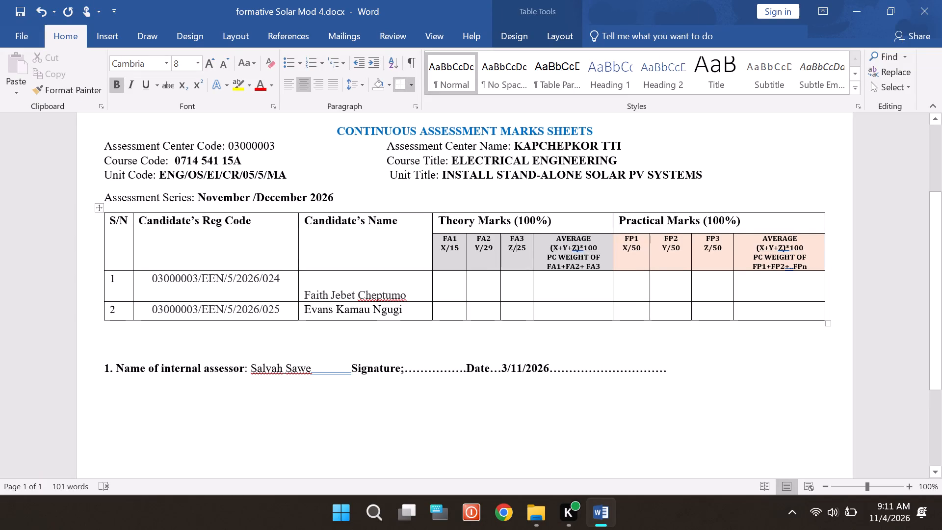
Set the practical sub-headers' maximum marks to X/33 for FP1, Y/70 for FP2 and Z/37 for FP3.
left_click(642, 247)
key("BackSpace")
key("BackSpace")
type("33")
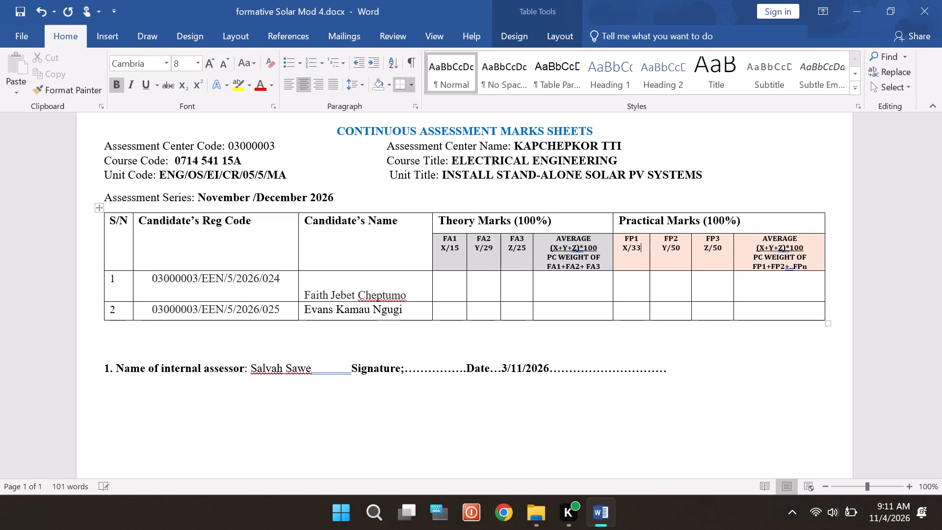
left_click(677, 246)
key("BackSpace")
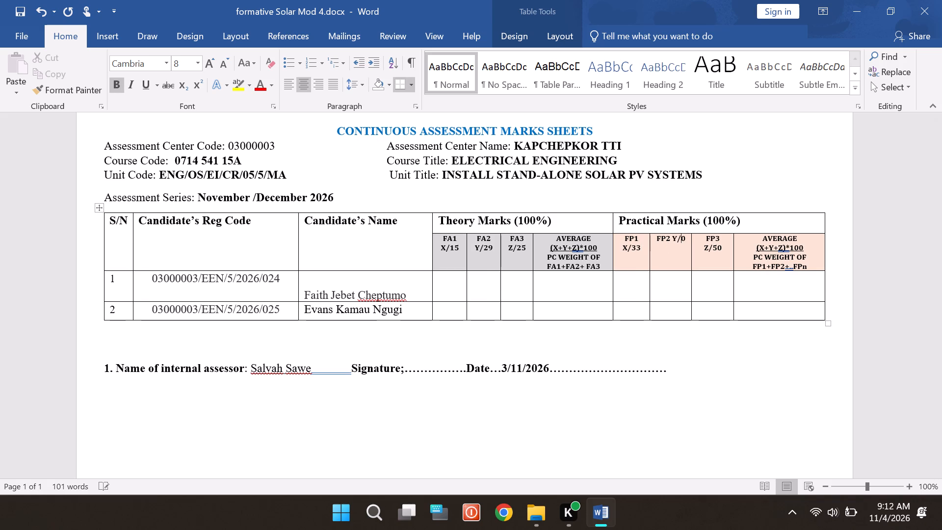
key("7")
left_click(723, 246)
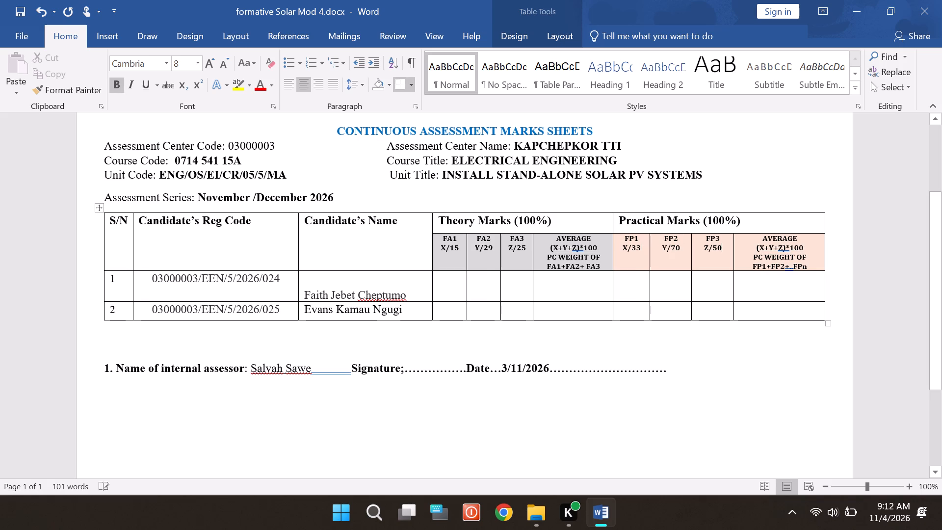
key("BackSpace")
key("BackSpace")
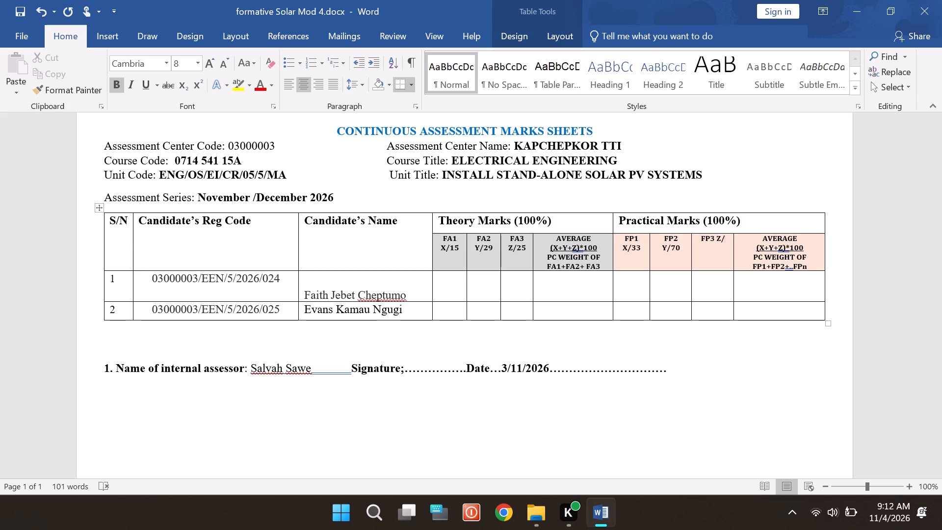
type("37")
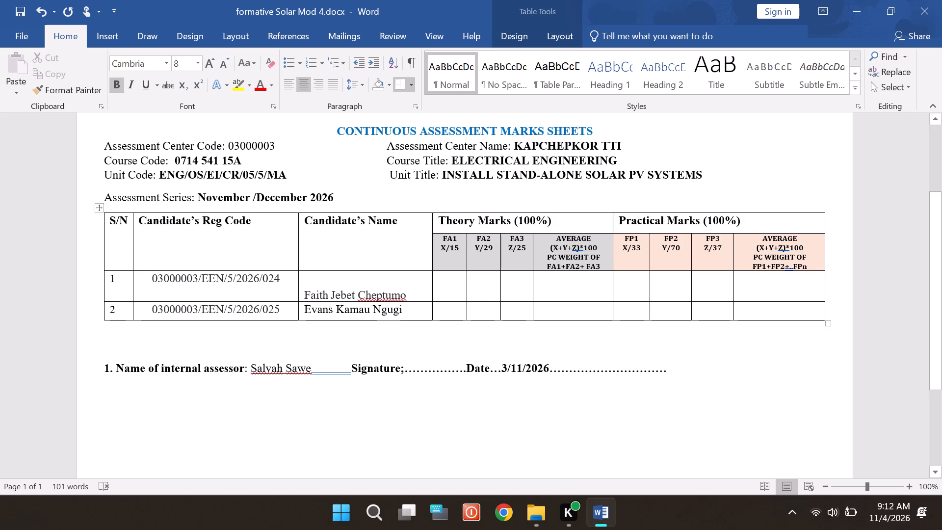
Enter the first candidate's theory marks: FA1 12, FA2 16 and FA3 20.
left_click(456, 281)
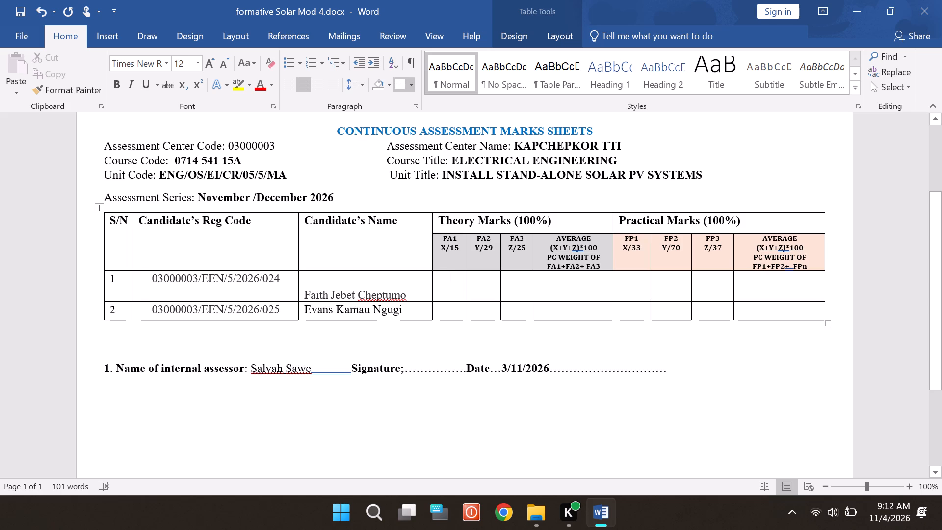
type("12")
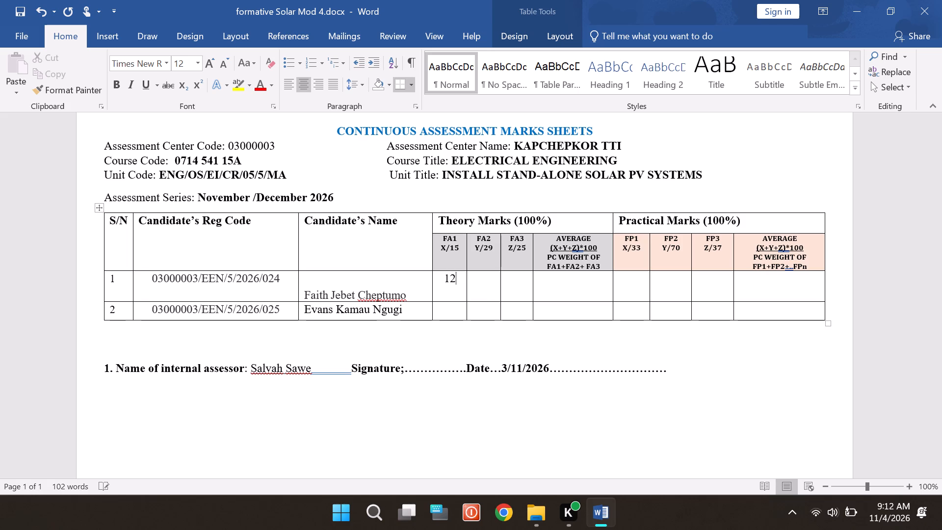
key("Right")
key("1")
key("6")
key("Right")
type("20")
Enter the first candidate's practical marks: FP1 30, FP2 58, FP3 31 and average 85.
key("Right")
key("Right")
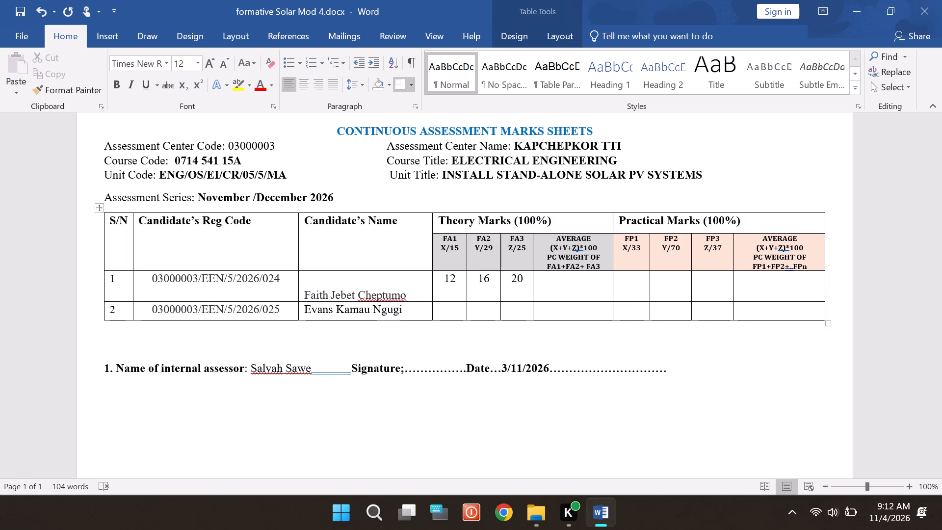
type("30")
key("Right")
key("5")
key("8")
key("Right")
type("31")
key("Right")
type("85")
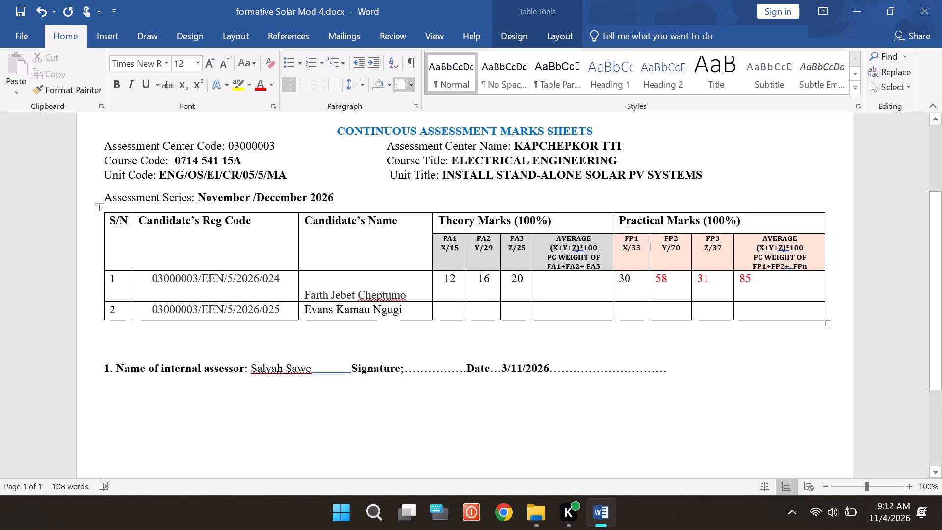
Enter the second candidate's theory marks: FA1 13, FA2 24, FA3 21 and average 84.
left_click(445, 311)
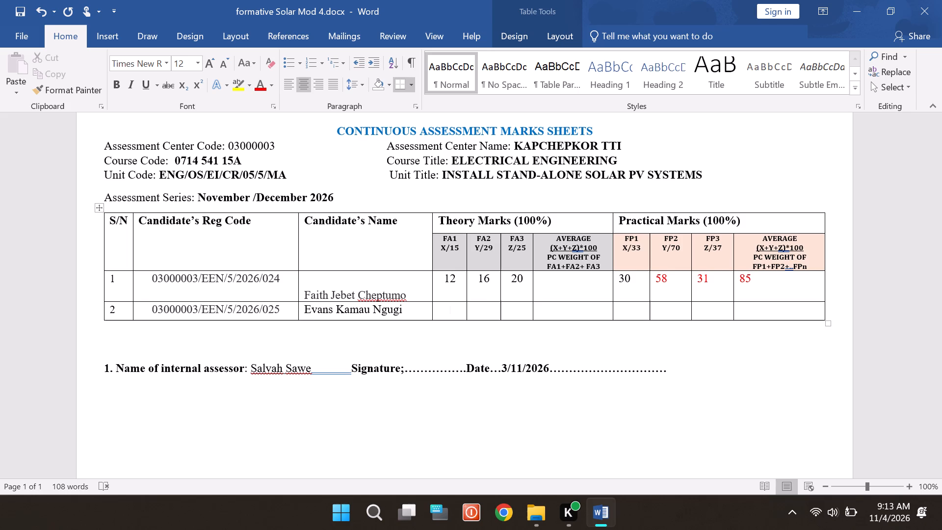
type("13")
key("Right")
type("24")
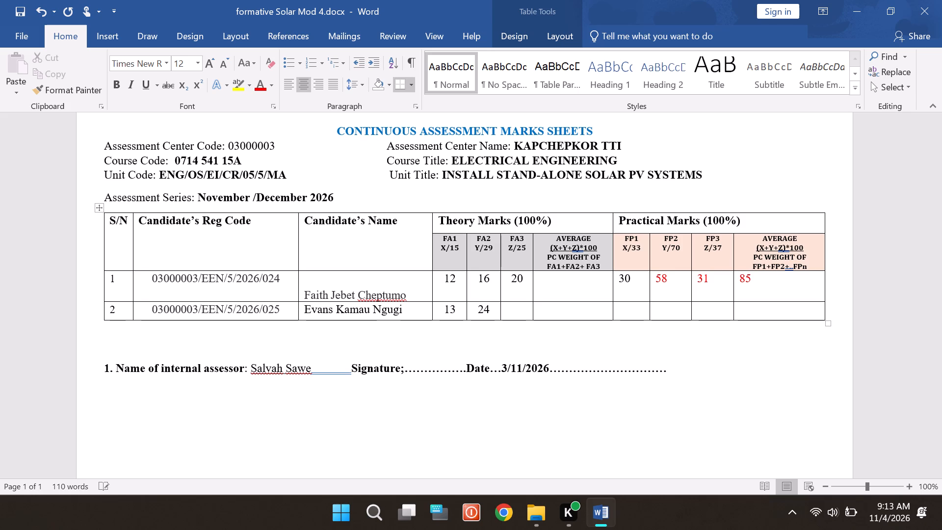
key("Right")
type("21")
key("Right")
type("84")
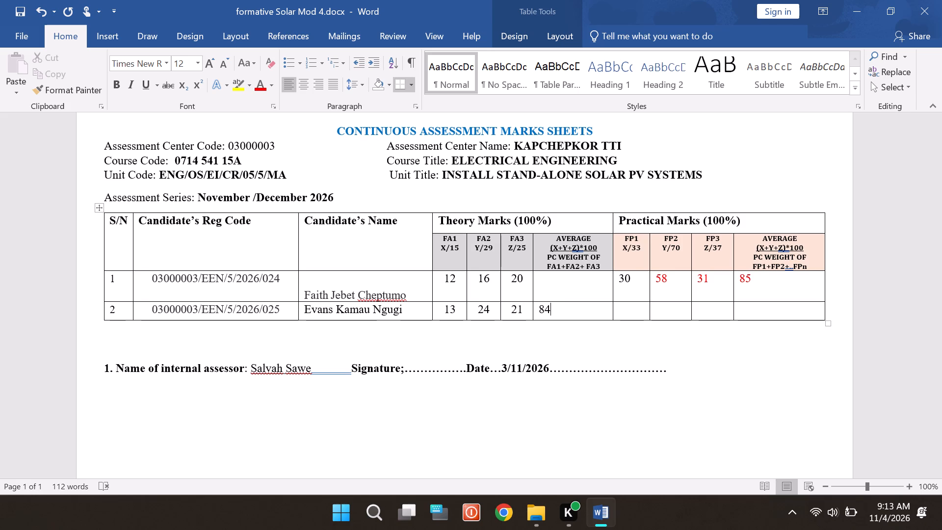
Enter the second candidate's practical marks: FP1 29, FP2 62, FP3 32 and average 88.
key("Right")
key("2")
key("9")
key("Right")
key("6")
key("2")
key("Right")
type("32")
key("Right")
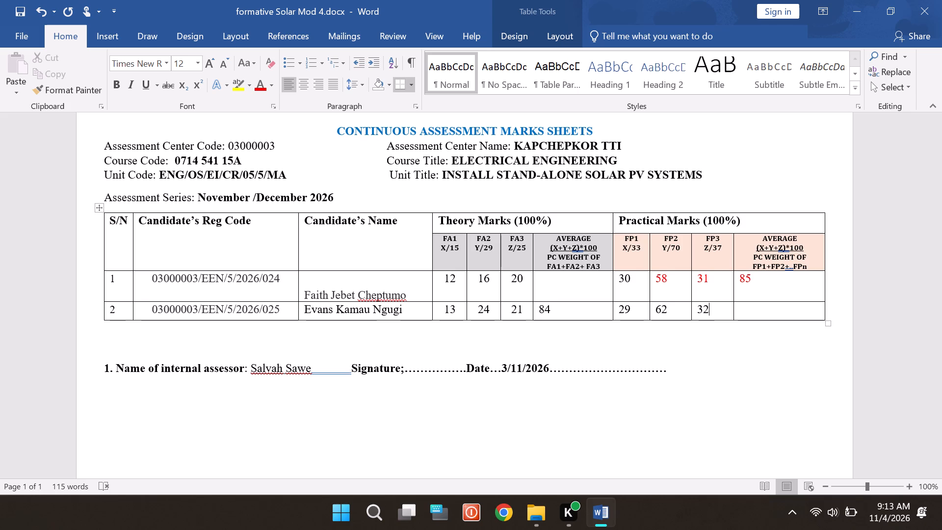
type("88")
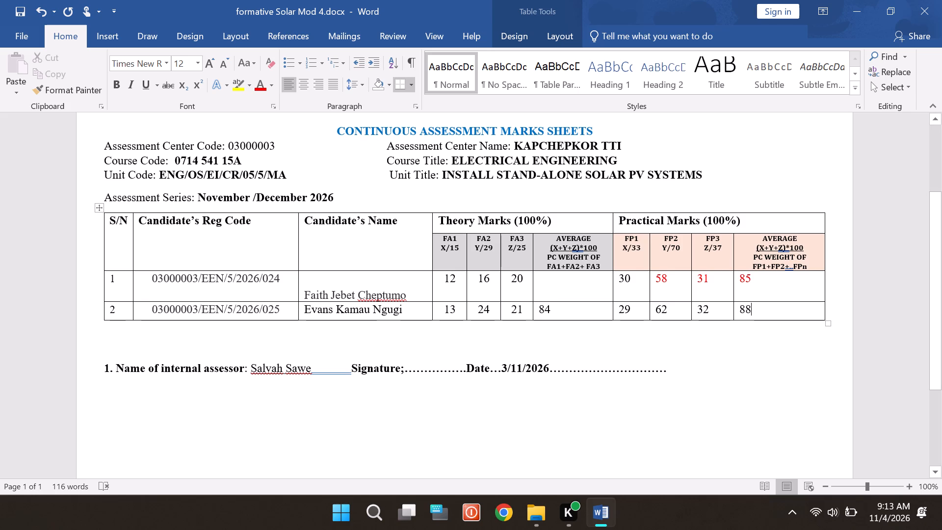
Place the cursor in the first candidate's empty theory AVERAGE cell.
left_click(547, 282)
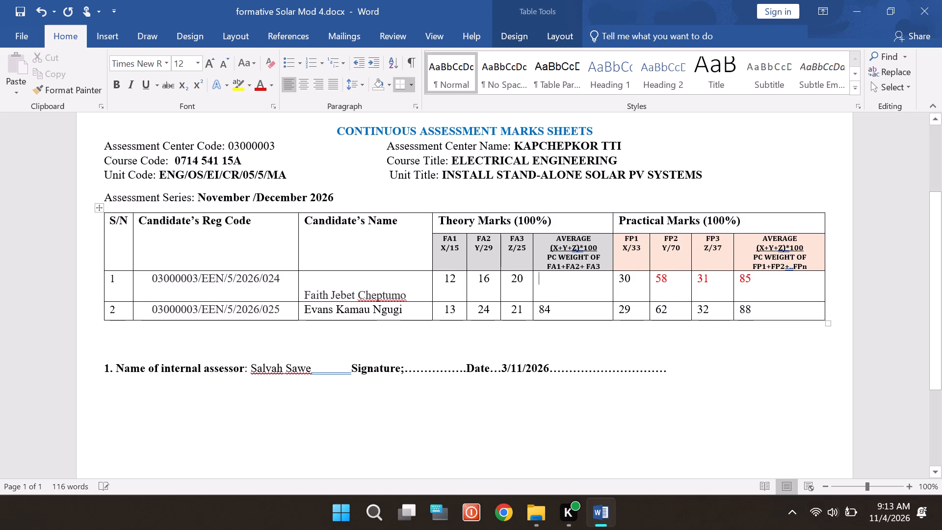
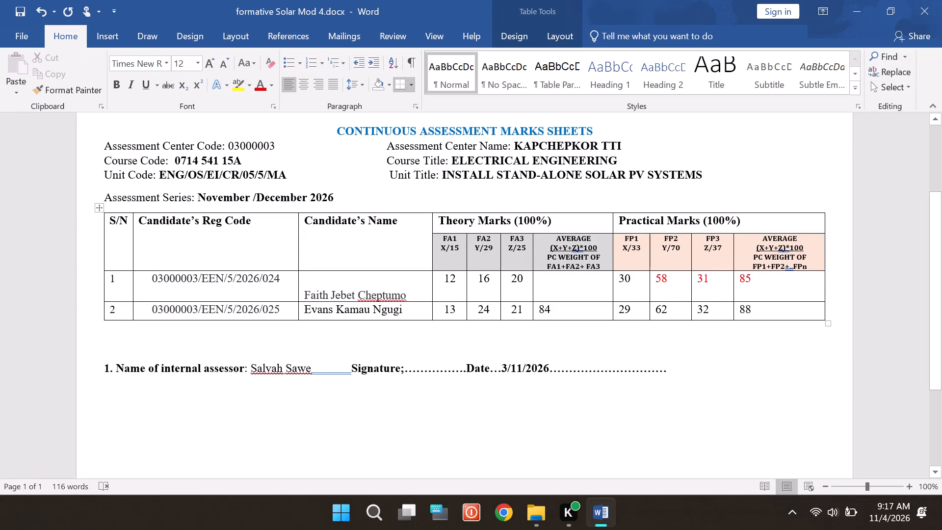
Set the font colour of the first candidate's FP2, FP3 and practical average marks to Automatic and save the document.
left_click(657, 278)
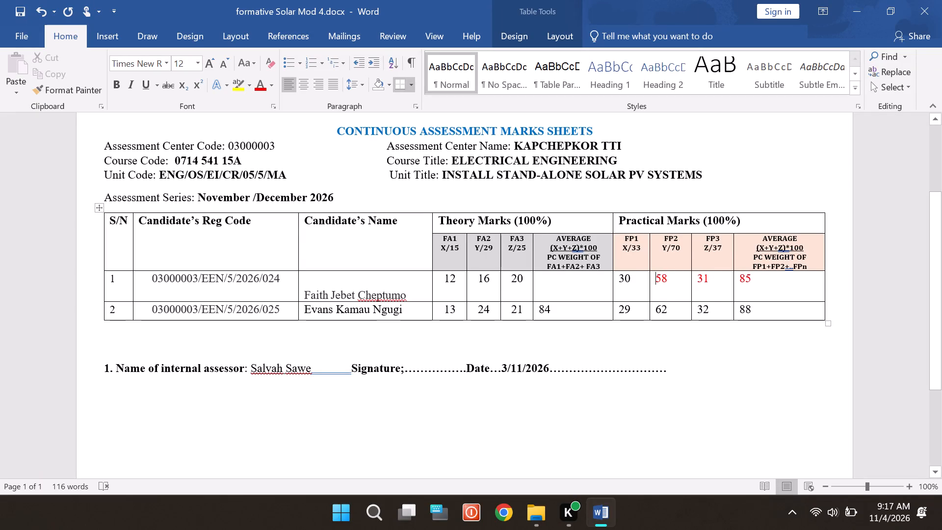
left_click_drag(657, 278, 749, 282)
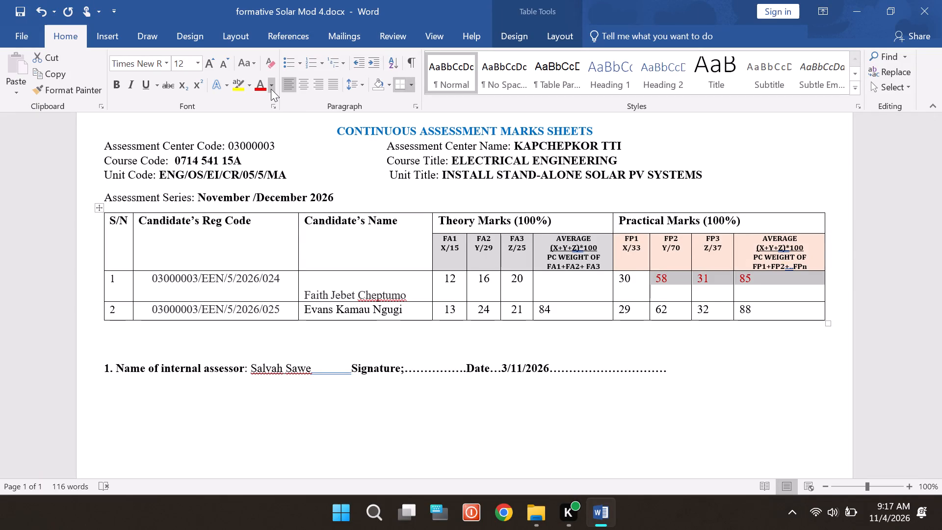
left_click(271, 87)
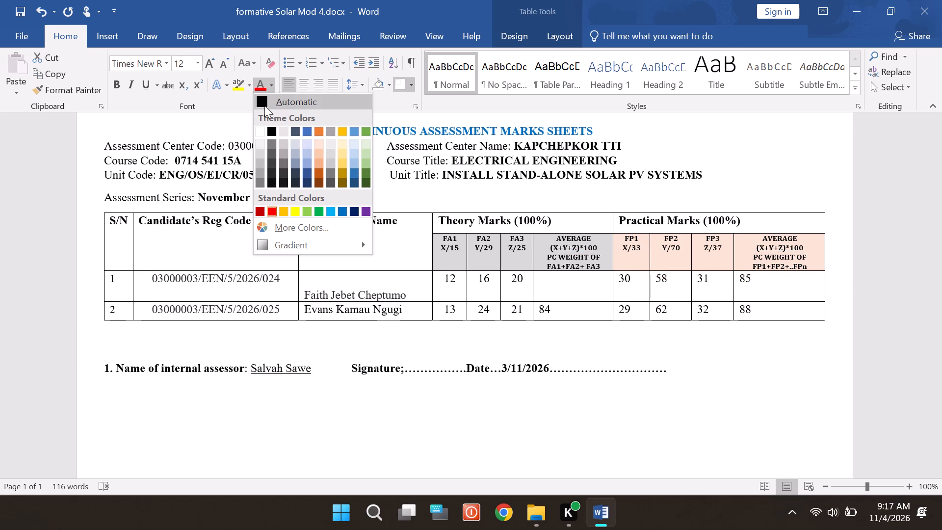
left_click(264, 106)
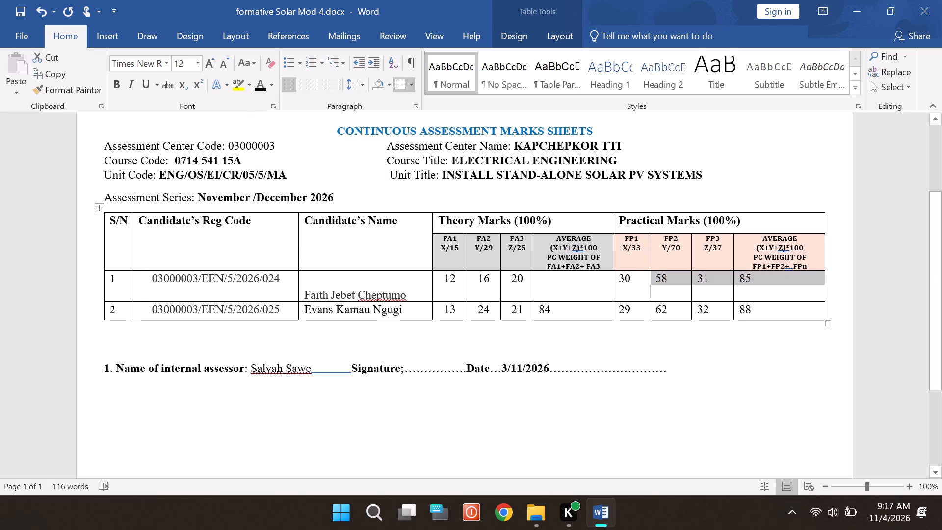
key("ctrl+s")
Space out the internal assessor line with dots on both sides of the name and a space on each side of the signature dots.
left_click(251, 369)
type("...")
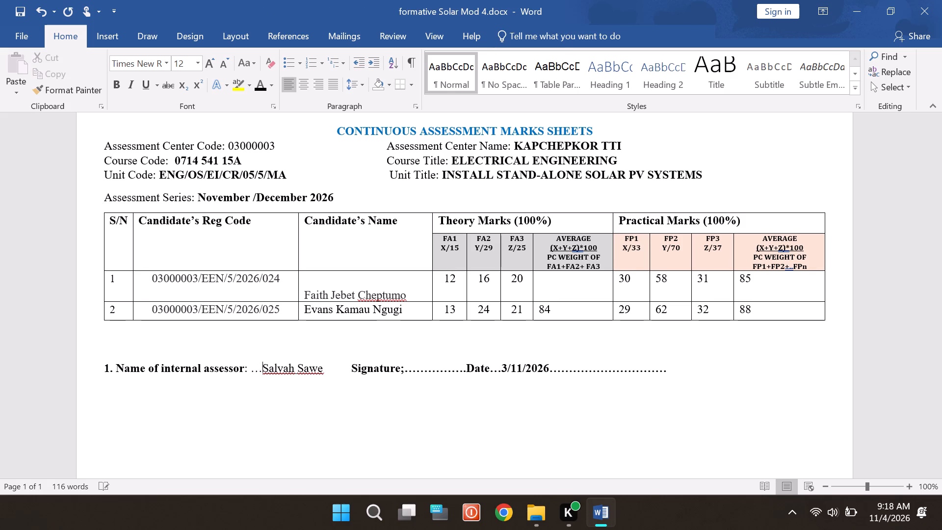
left_click(322, 370)
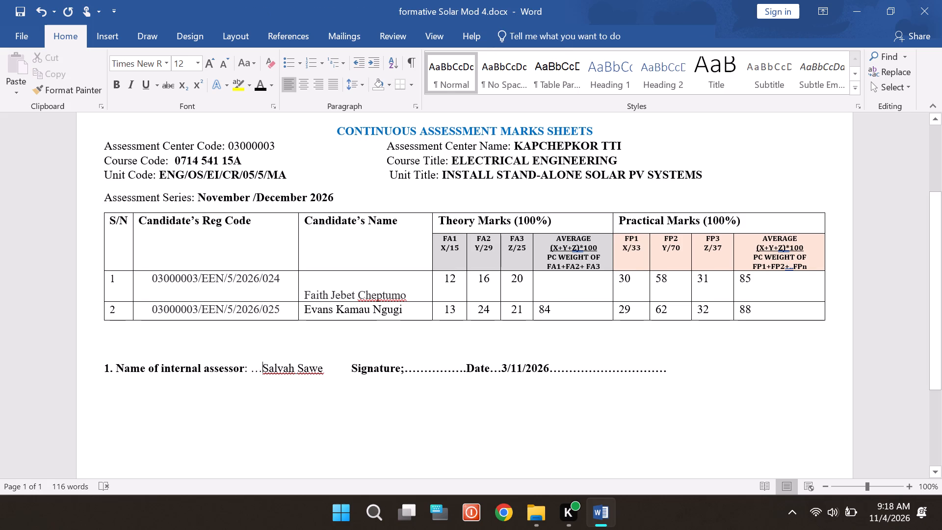
type("....")
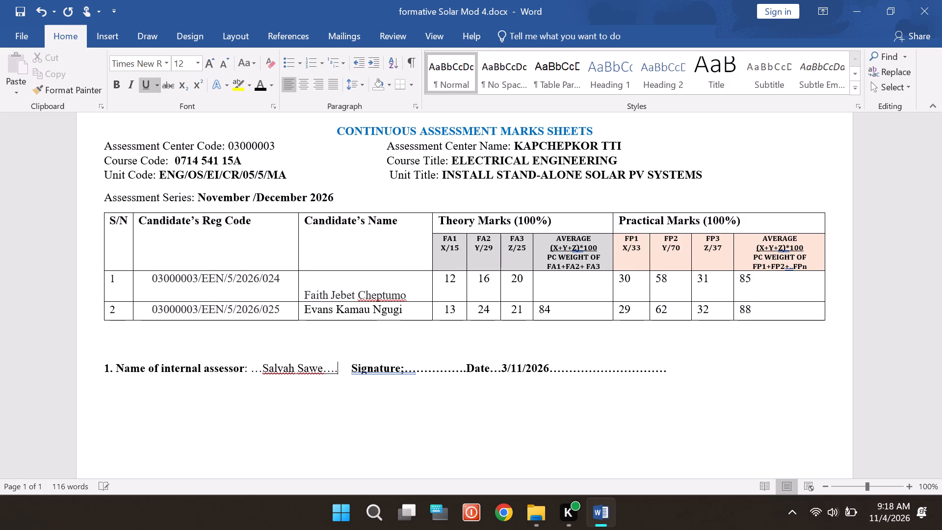
left_click(404, 370)
key("space")
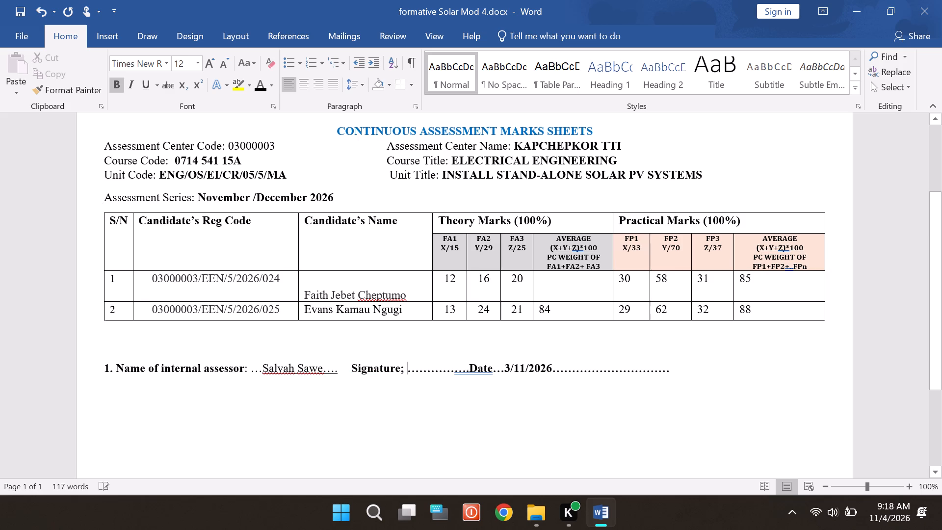
left_click(469, 370)
key("space")
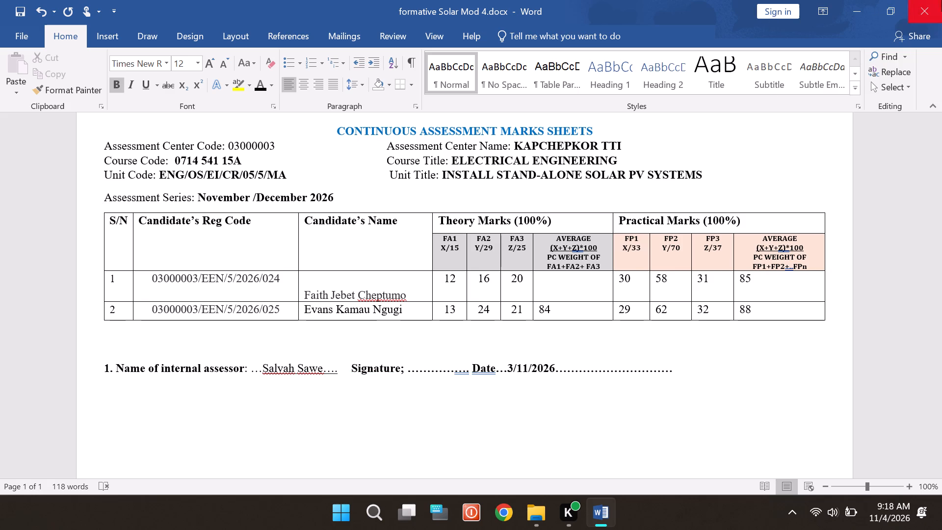
Save and close the formative Solar Mod 4 document.
key("ctrl+s")
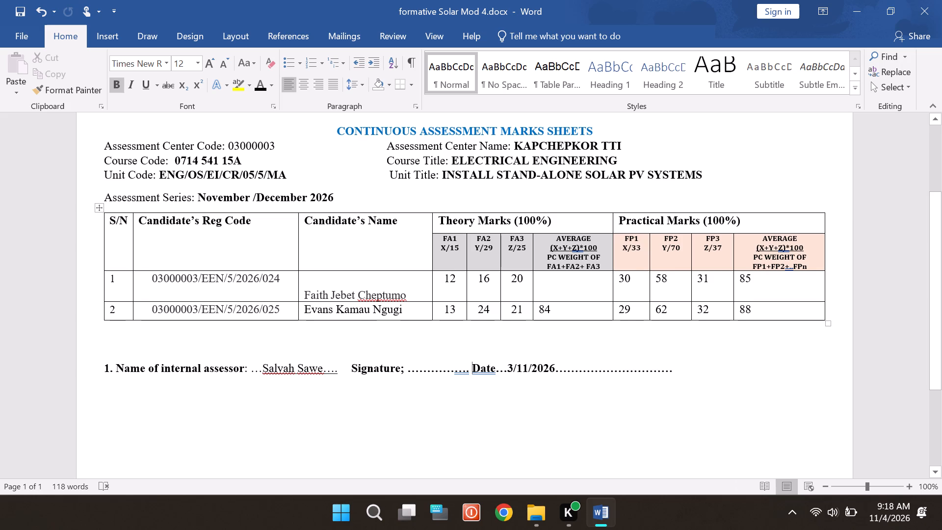
left_click(929, 13)
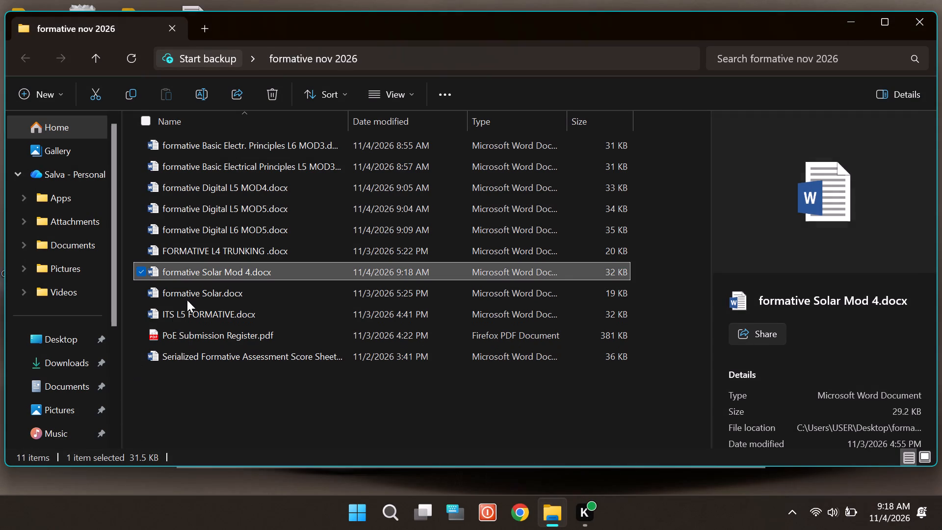
Open formative Solar.docx from the formative nov 2026 folder, showing its marks table and approval lines.
double_click(197, 291)
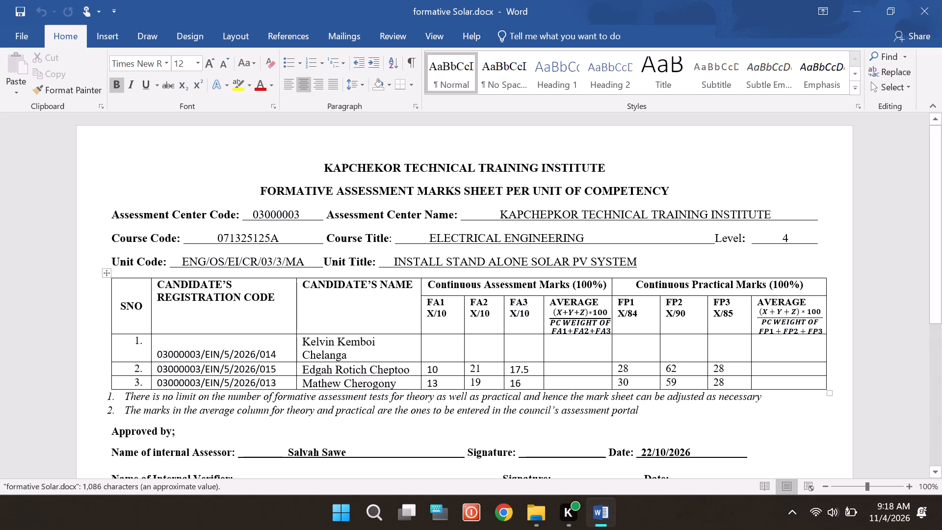
scroll(465, 332, "down", 1)
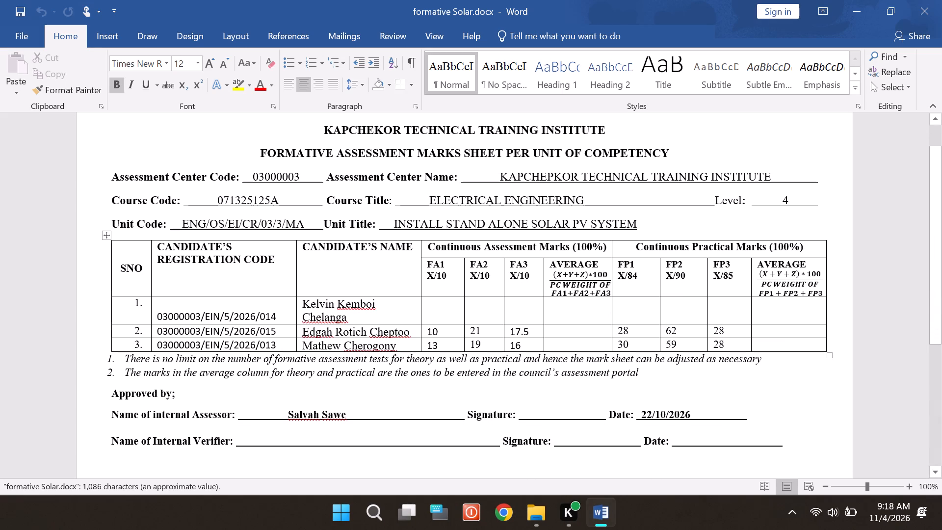
scroll(465, 332, "down", 1)
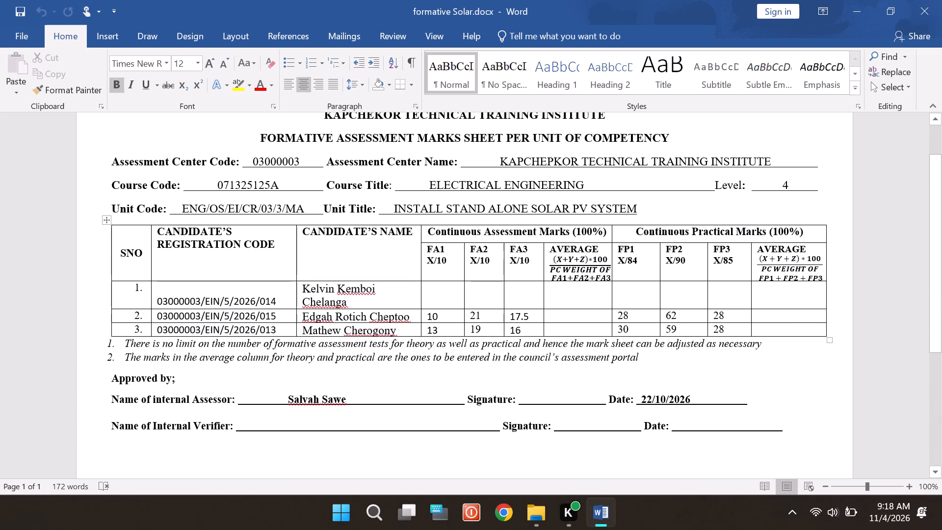
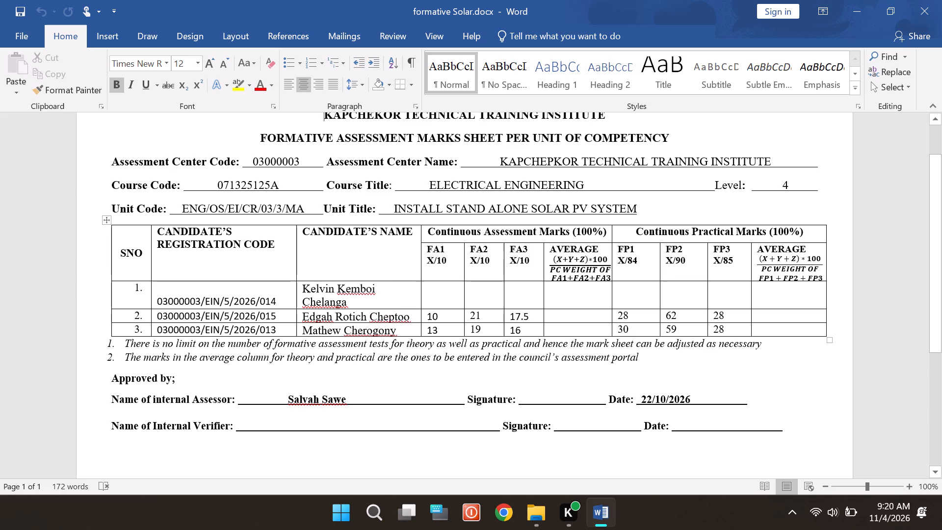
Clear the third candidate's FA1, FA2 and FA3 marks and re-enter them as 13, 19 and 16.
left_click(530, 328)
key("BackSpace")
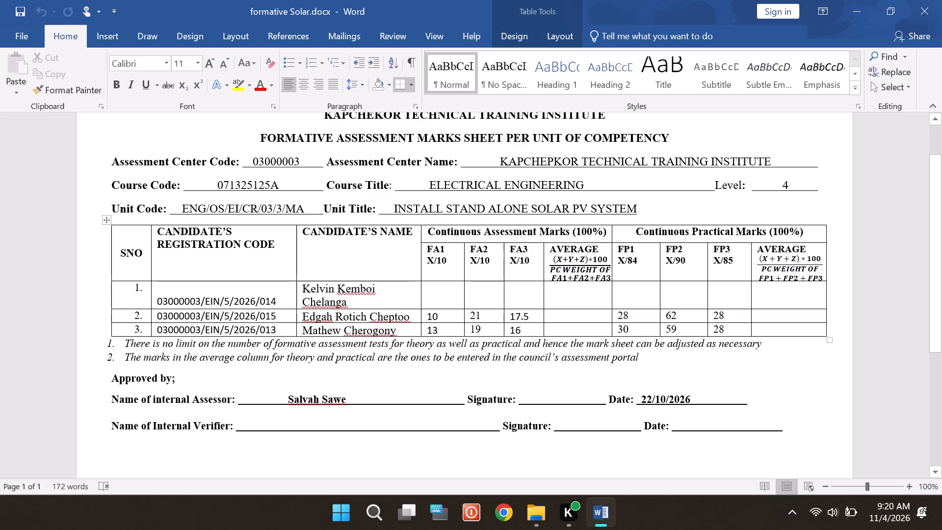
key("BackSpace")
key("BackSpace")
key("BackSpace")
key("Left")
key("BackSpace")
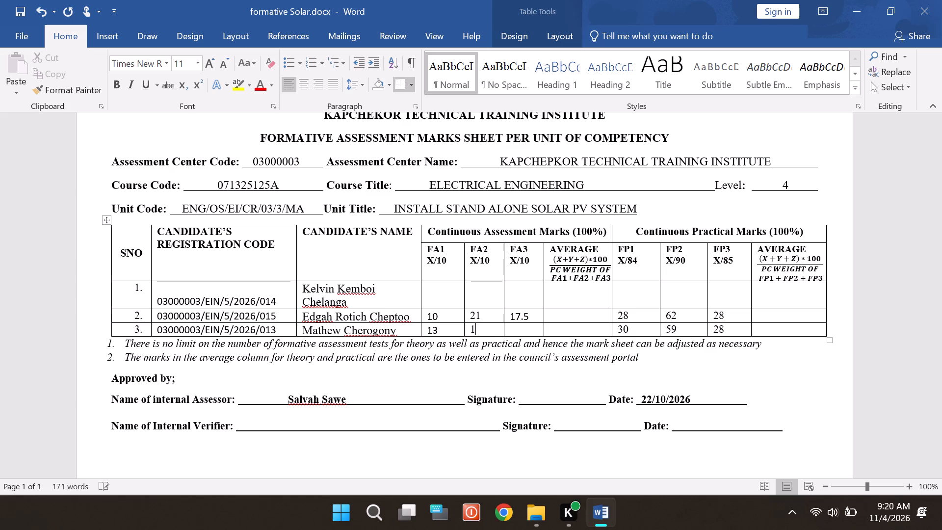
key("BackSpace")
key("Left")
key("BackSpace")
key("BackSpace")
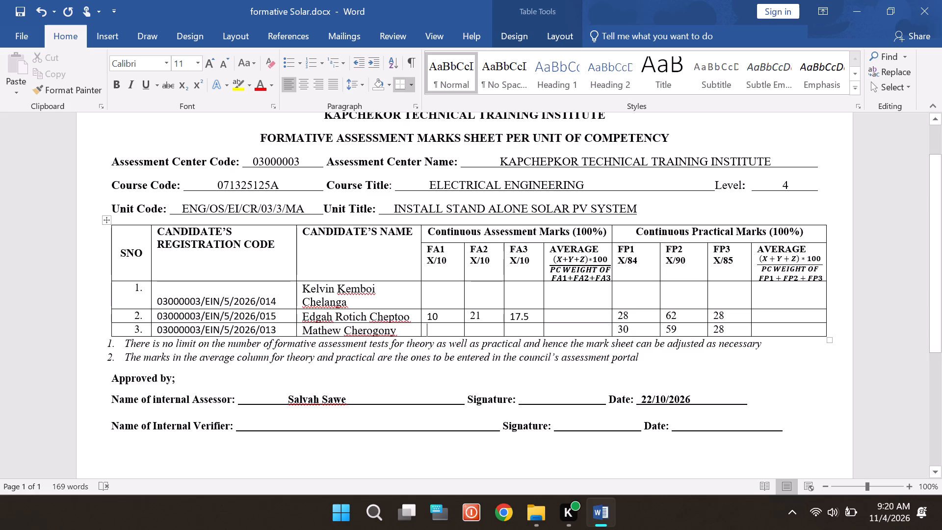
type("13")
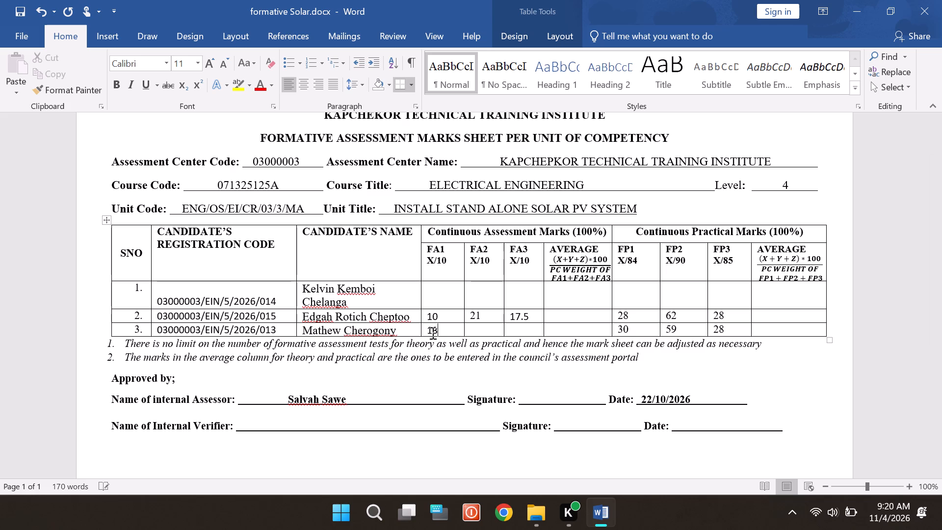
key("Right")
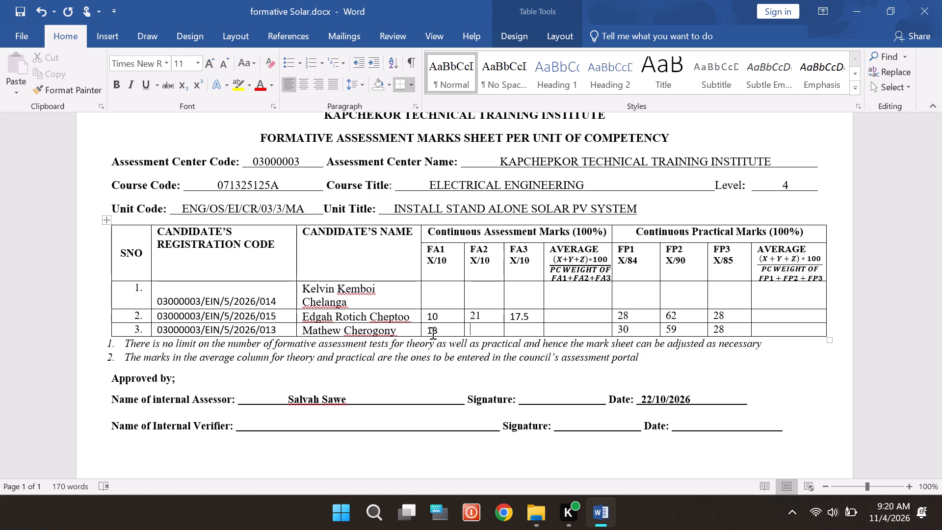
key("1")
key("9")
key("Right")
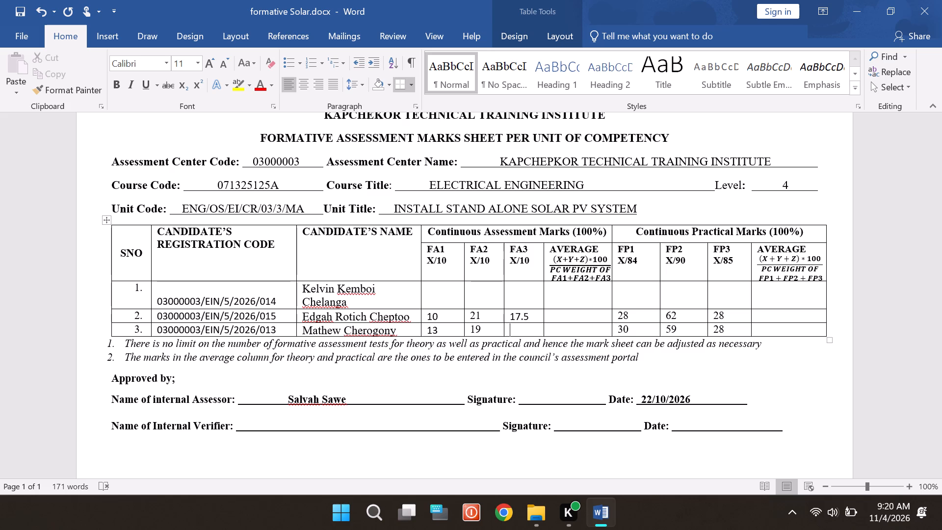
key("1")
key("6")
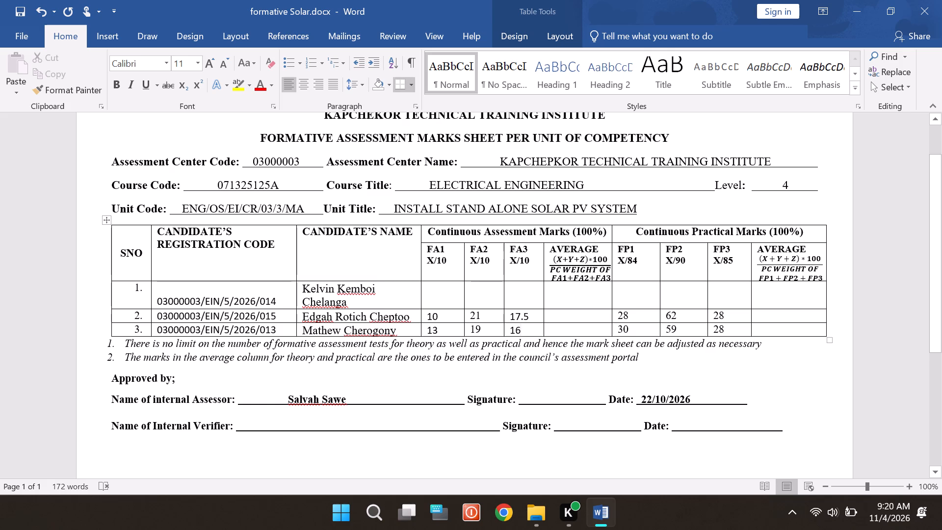
Clear the second candidate's FA3, FA2 and FA1 marks in the continuous assessment columns.
left_click(534, 315)
key("BackSpace")
key("BackSpace")
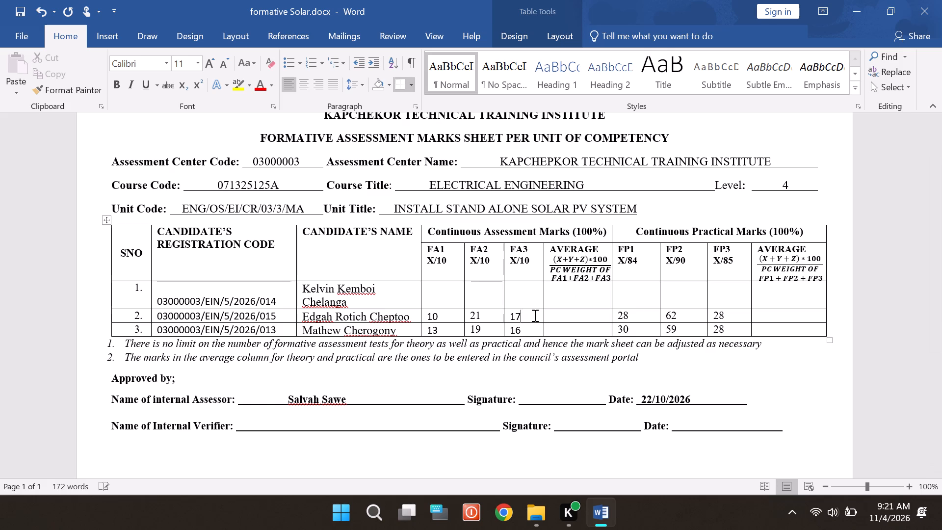
key("BackSpace")
key("BackSpace")
key("Left")
key("BackSpace")
key("BackSpace")
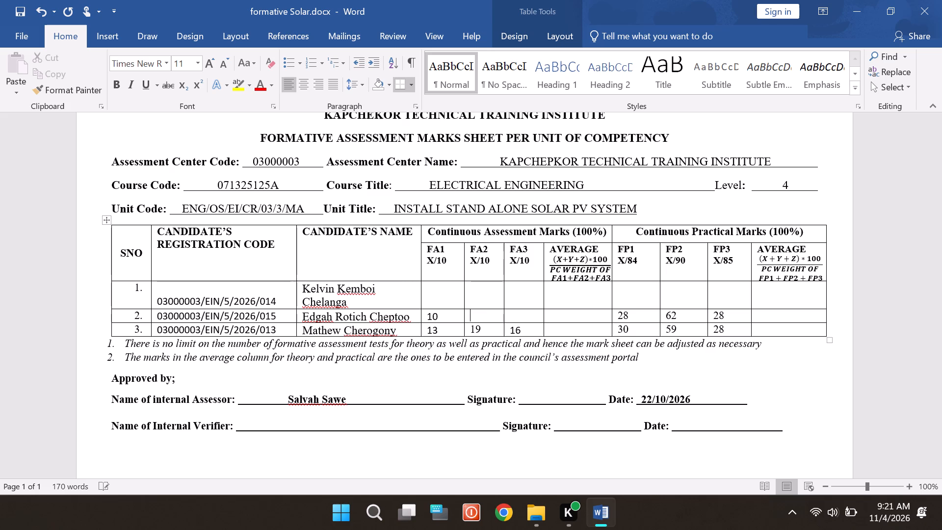
key("Left")
key("BackSpace")
key("BackSpace")
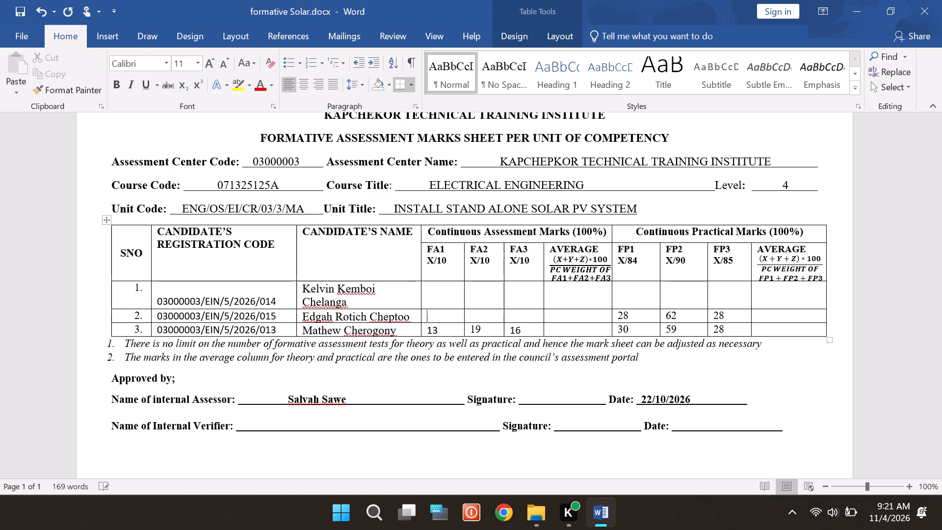
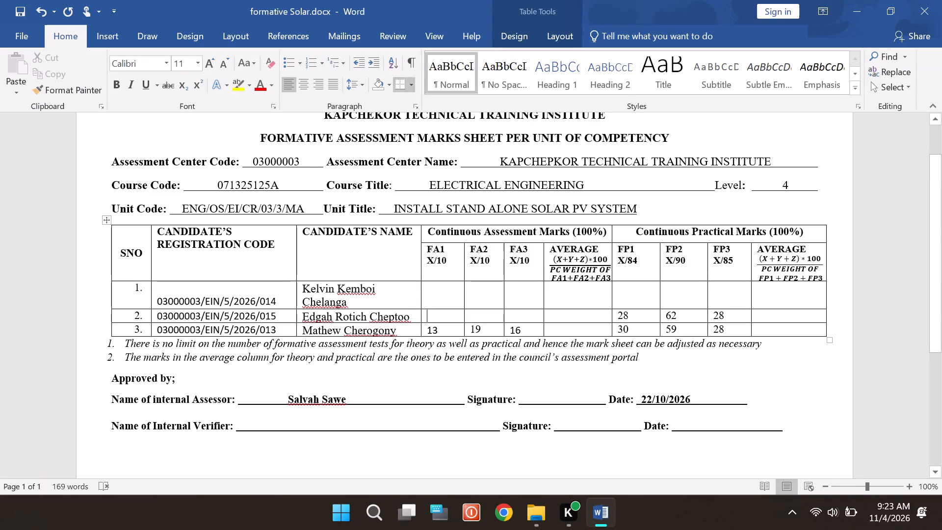
Enter the second candidate's continuous assessment marks as 10 for FA1, 21 for FA2 and 17.5 for FA3.
type("10")
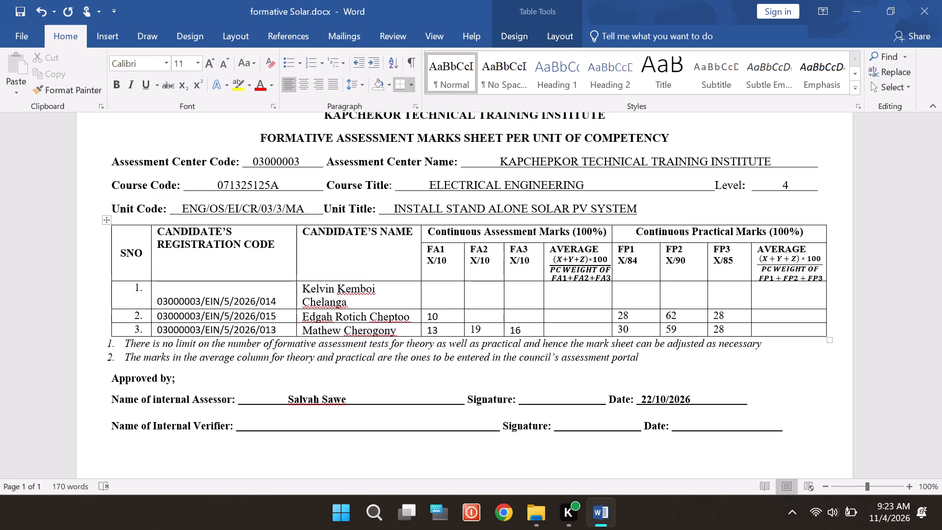
key("Right")
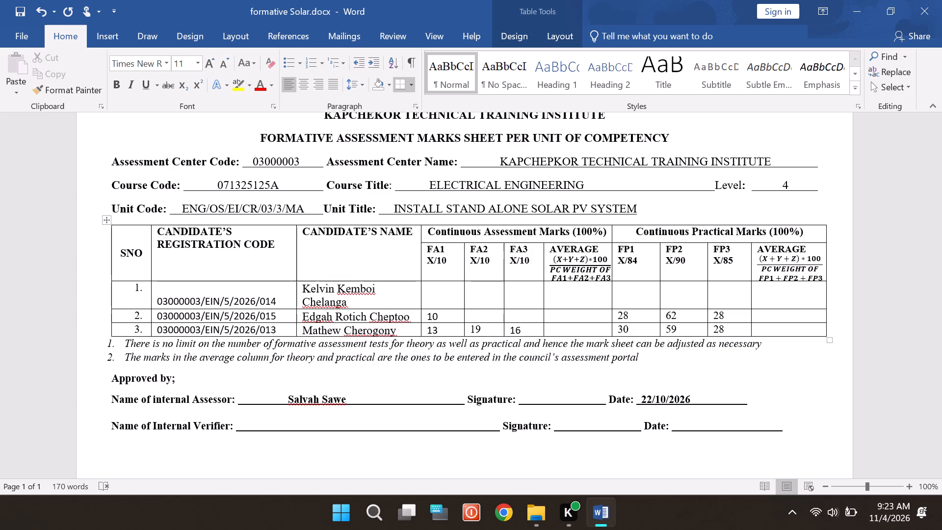
key("2")
key("1")
key("Right")
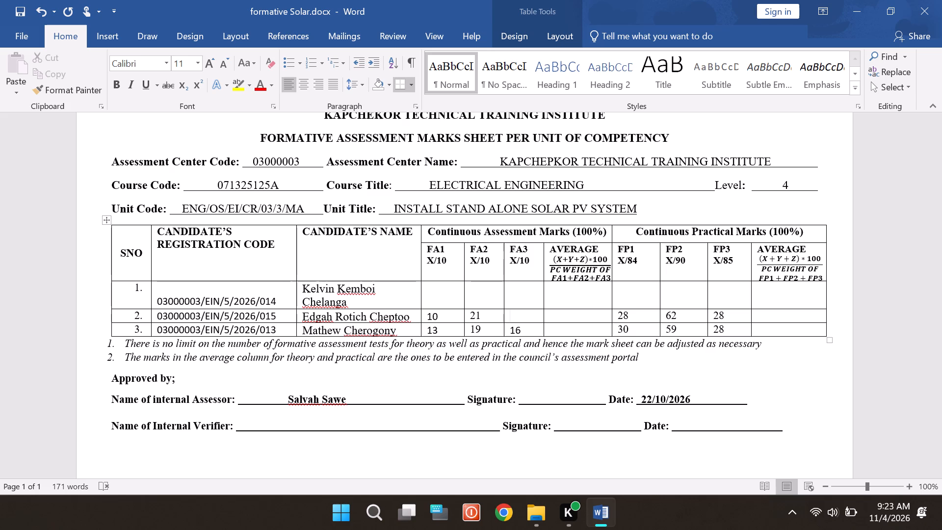
type("17.5")
key("Right")
Replace the second candidate's practical marks with 30 for FP1 and 59 for FP2.
key("Right")
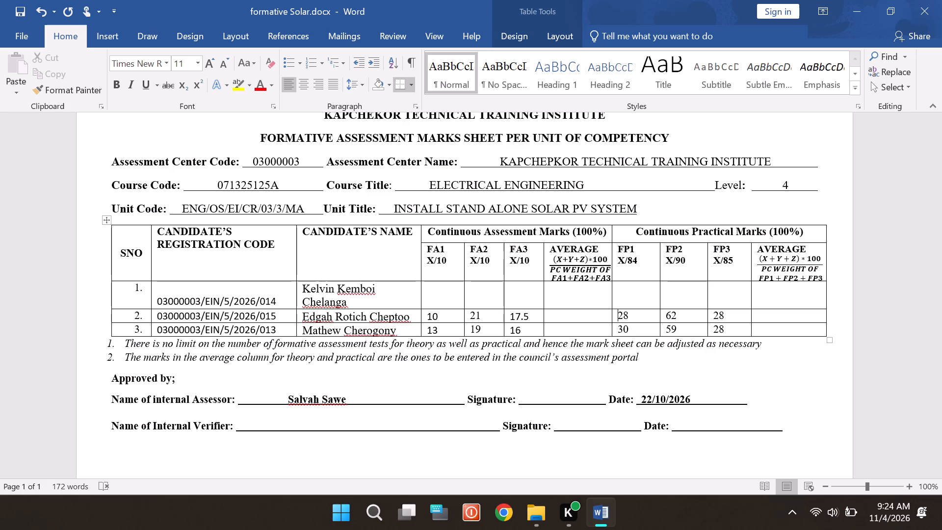
left_click(628, 317)
key("BackSpace")
key("3")
key("BackSpace")
key("BackSpace")
type("30")
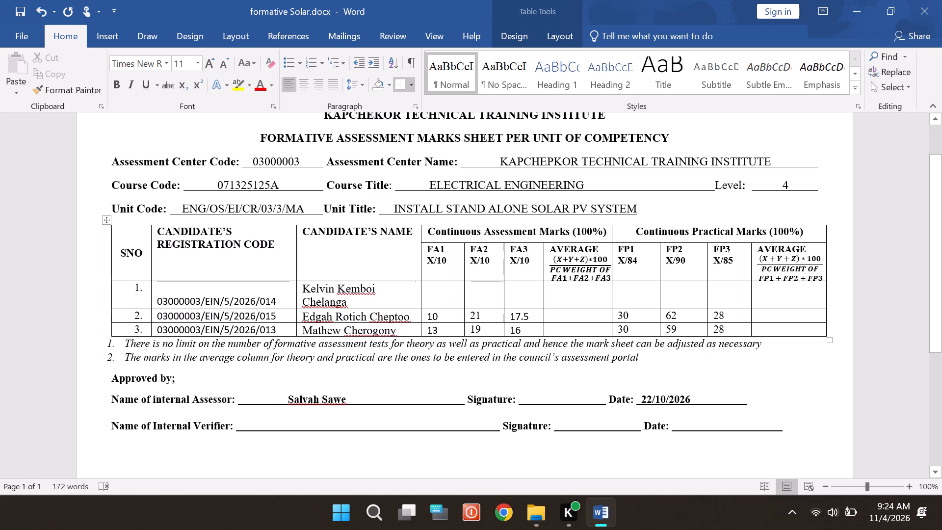
left_click(681, 314)
key("BackSpace")
key("BackSpace")
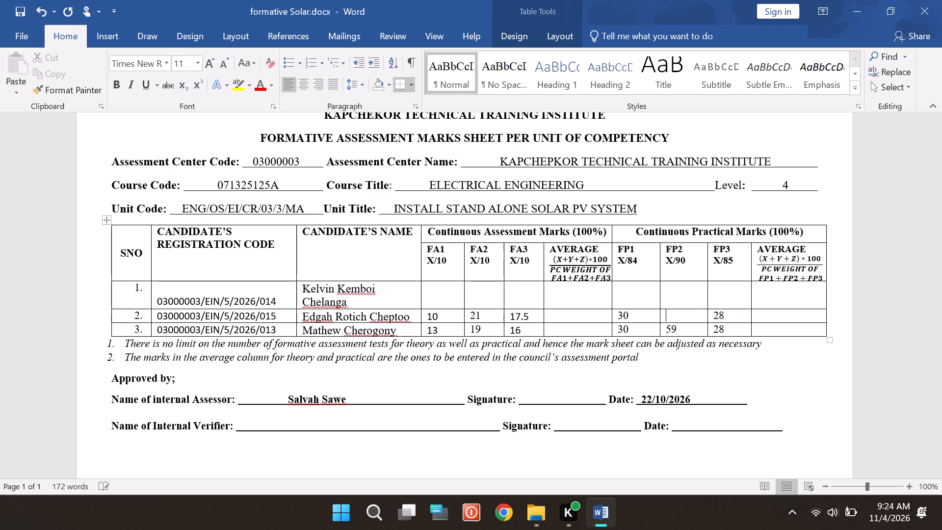
key("5")
key("9")
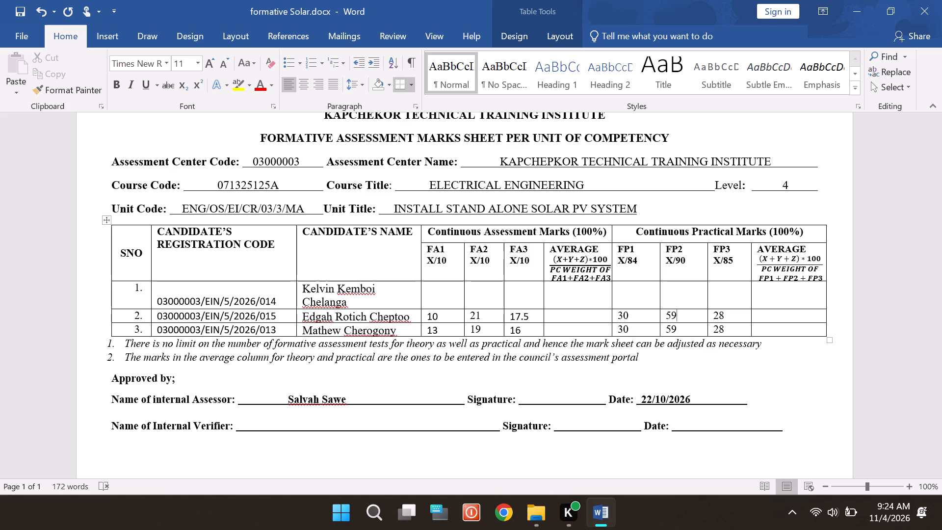
Replace the third candidate's practical marks with 28 for FP1 and 62 for FP2, and save the document.
left_click(634, 330)
key("BackSpace")
key("BackSpace")
key("3")
key("BackSpace")
type("28")
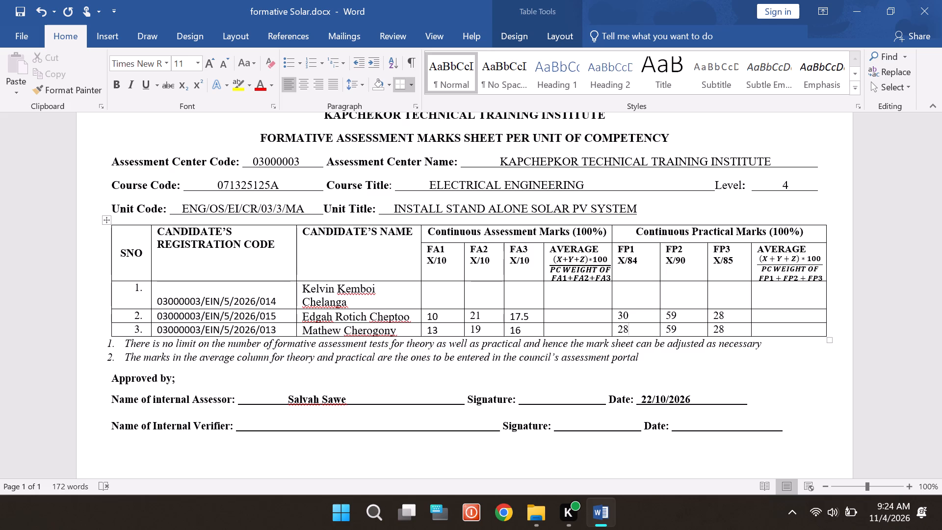
left_click(677, 329)
key("BackSpace")
key("BackSpace")
type("62")
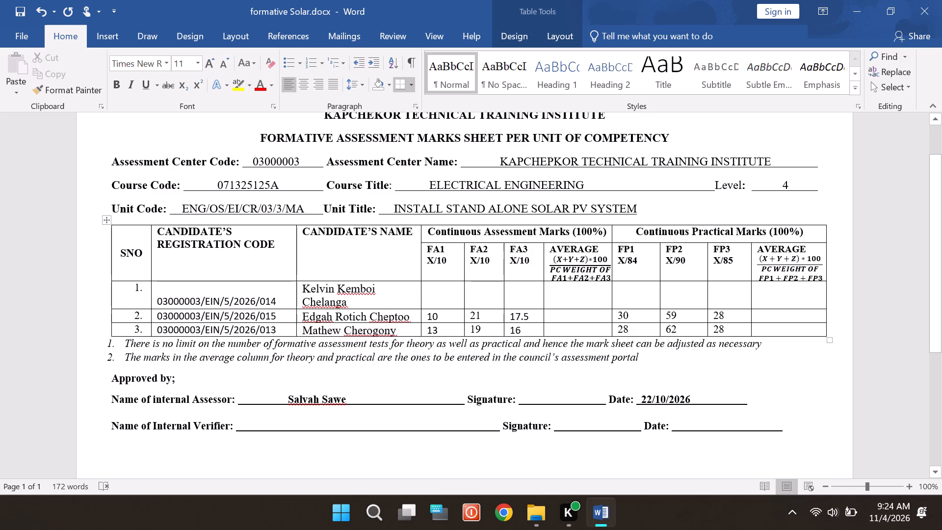
key("ctrl+s")
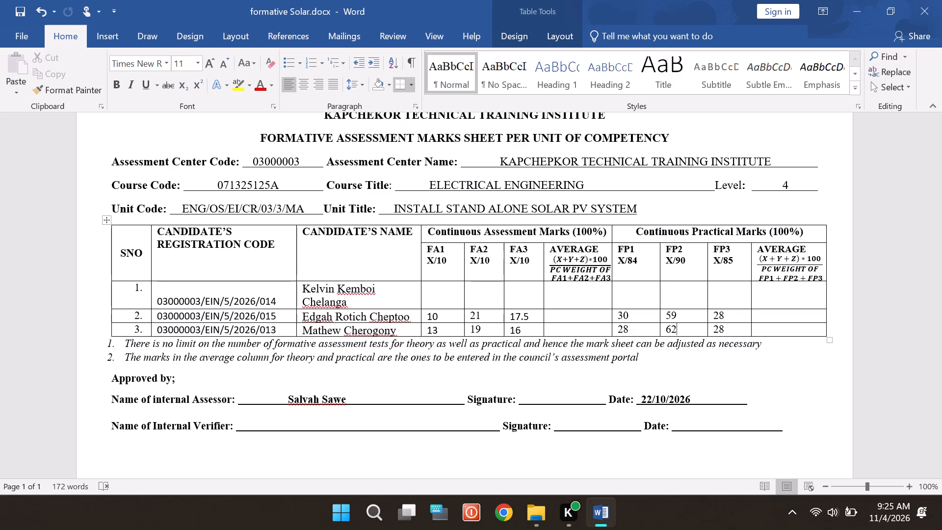
Change the date on the internal assessor's line to 3/11/2026 and save the document.
left_click(652, 398)
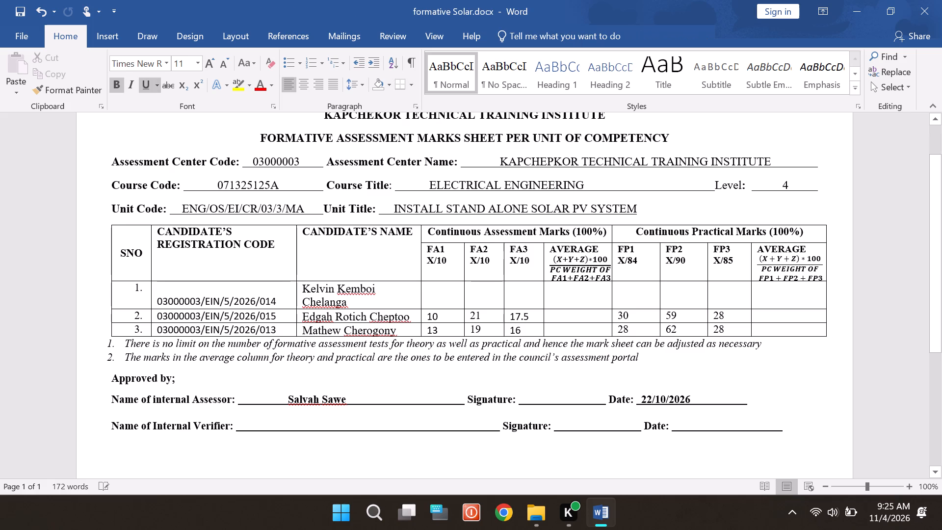
key("BackSpace")
key("BackSpace")
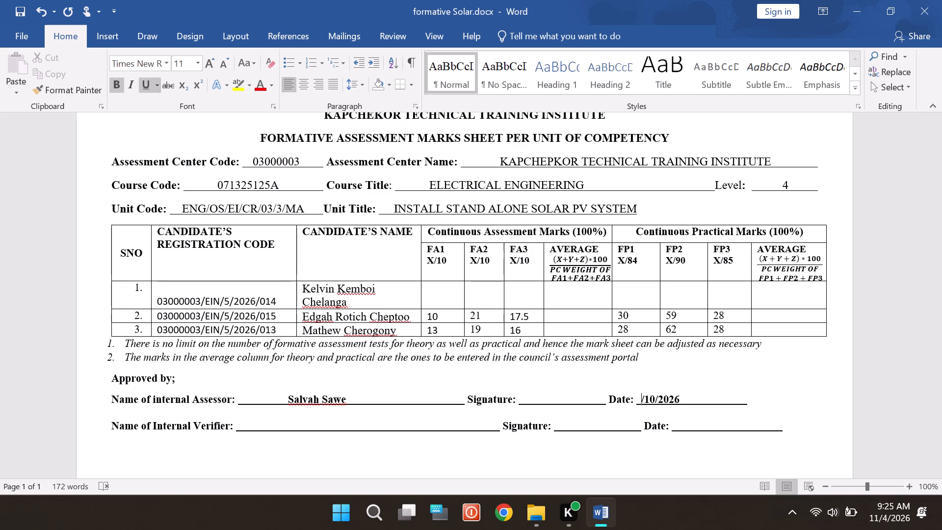
key("3")
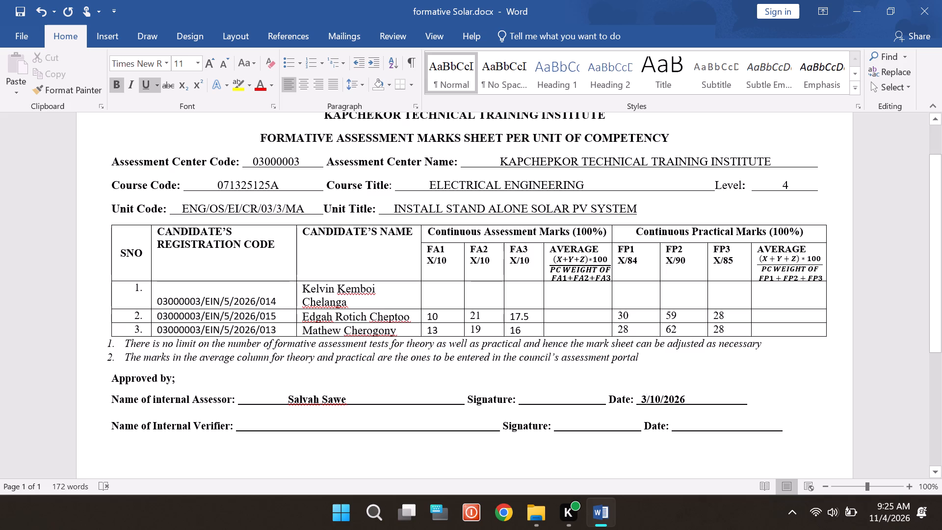
left_click(660, 400)
key("BackSpace")
key("1")
key("ctrl+s")
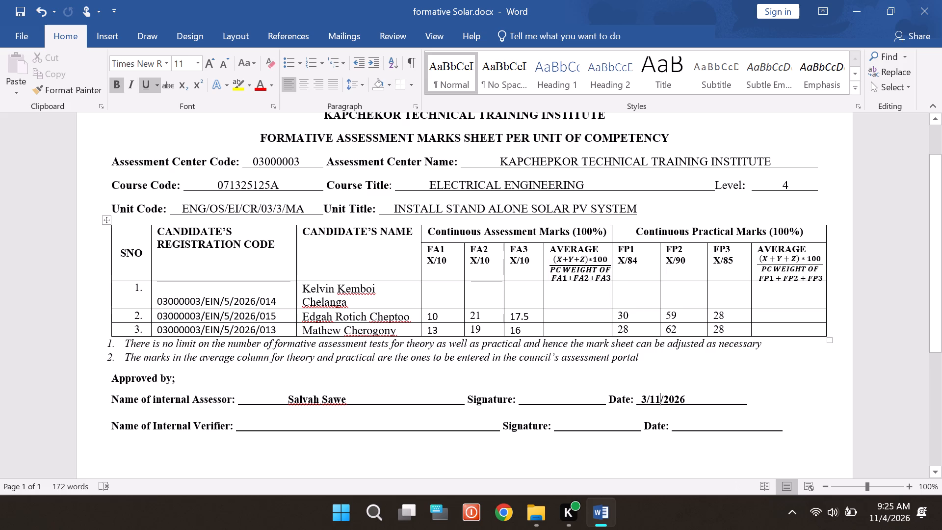
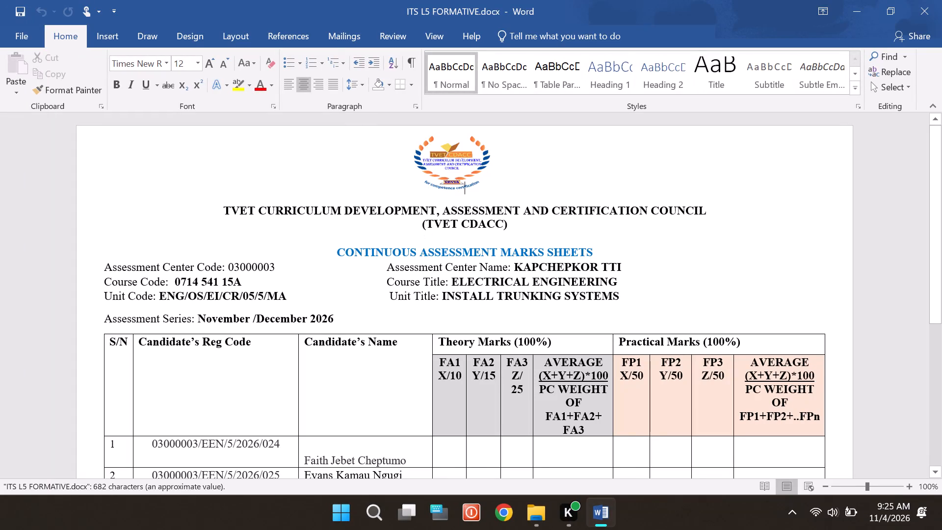
Format the table's FA and FP subheader cells, including both average columns, in Cambria at size 8.
scroll(517, 383, "down", 1)
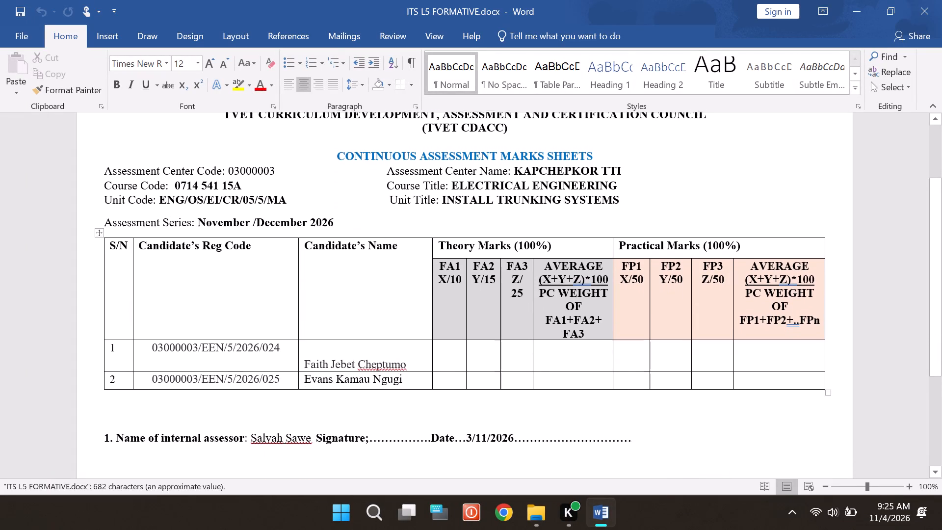
scroll(517, 383, "down", 2)
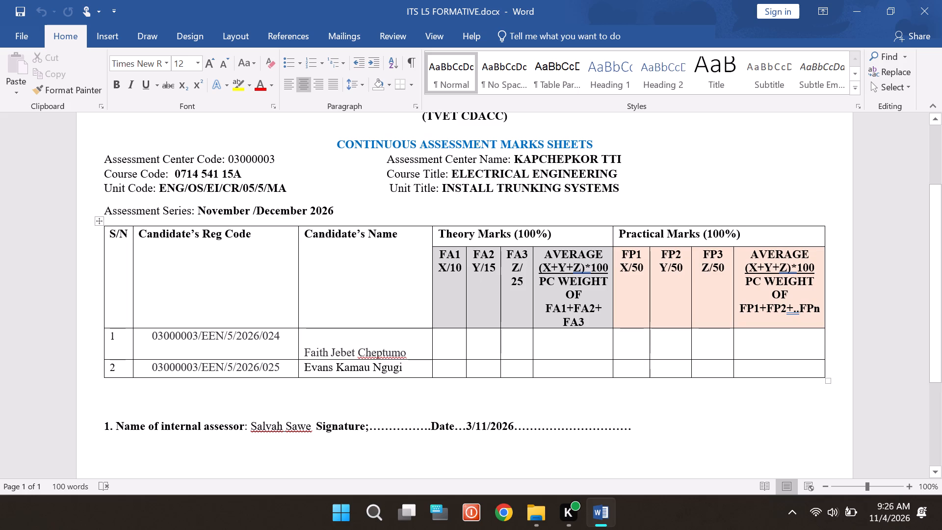
left_click(439, 251)
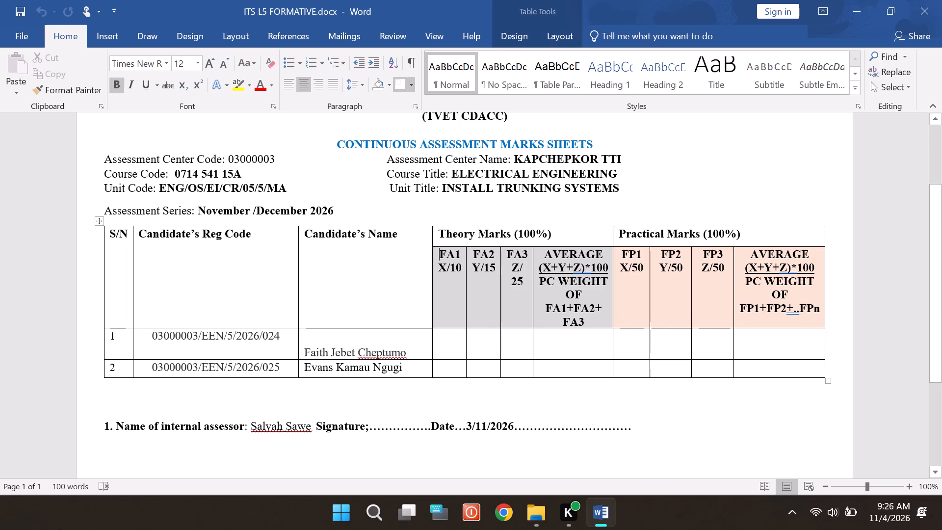
left_click_drag(439, 251, 787, 299)
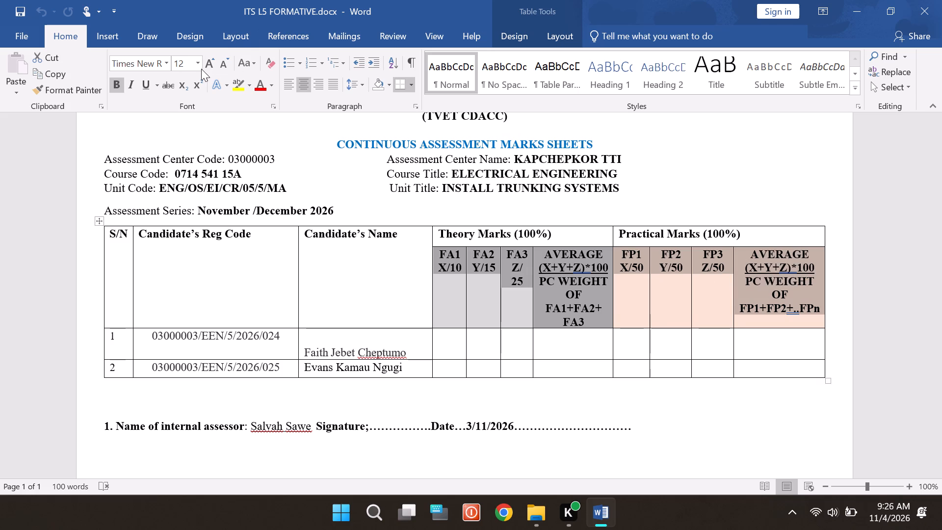
left_click(166, 63)
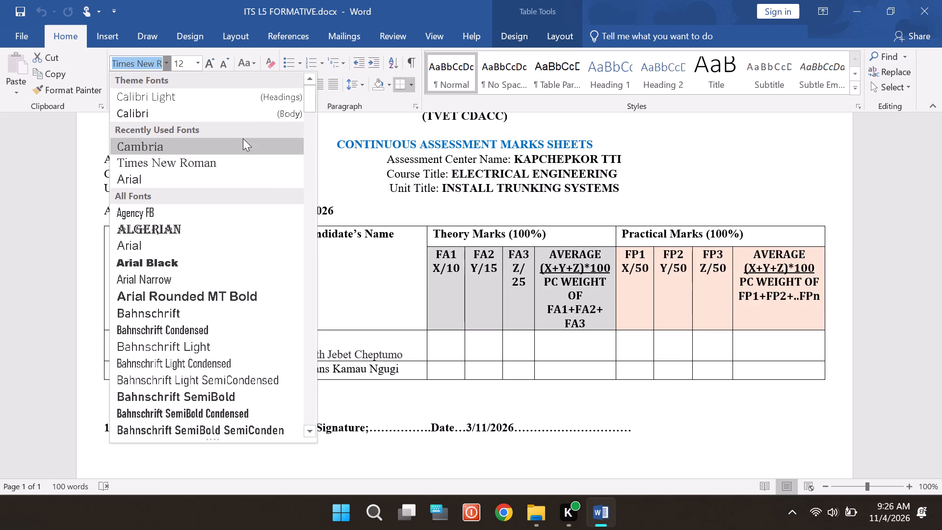
left_click(243, 138)
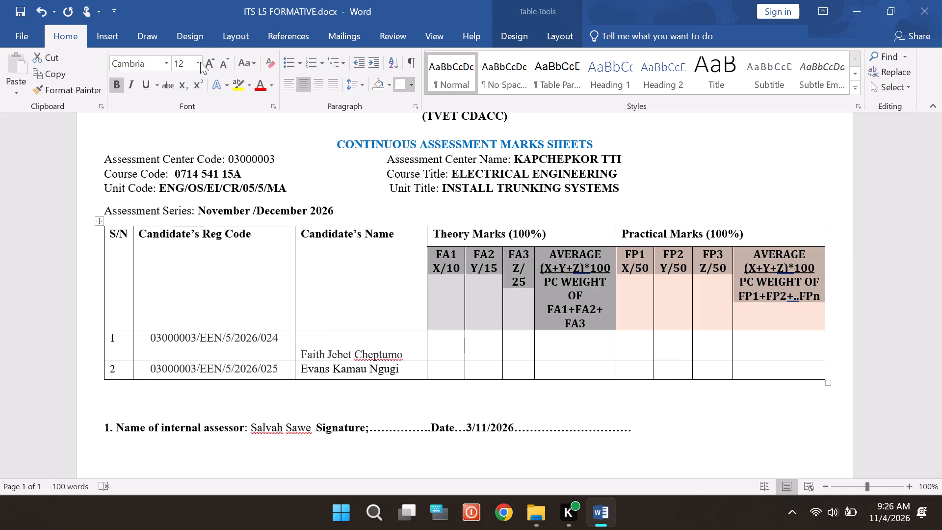
left_click(199, 62)
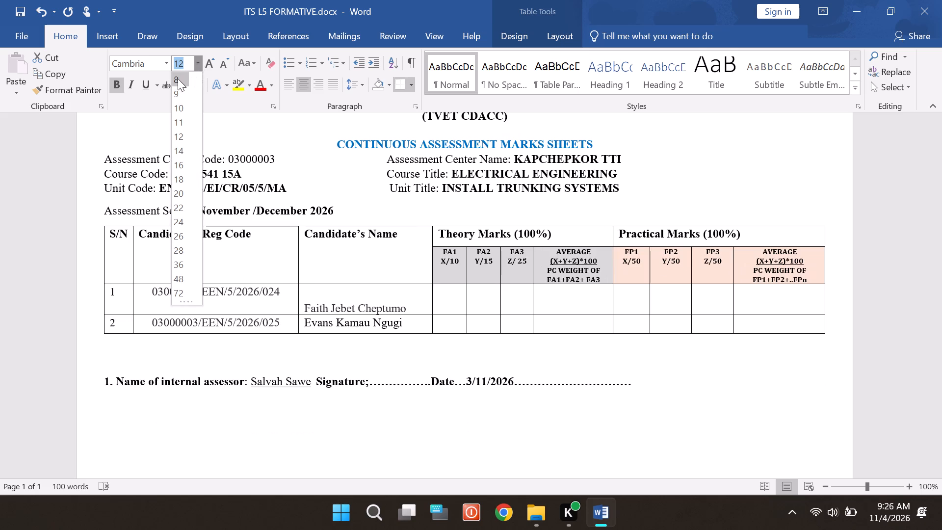
left_click(177, 79)
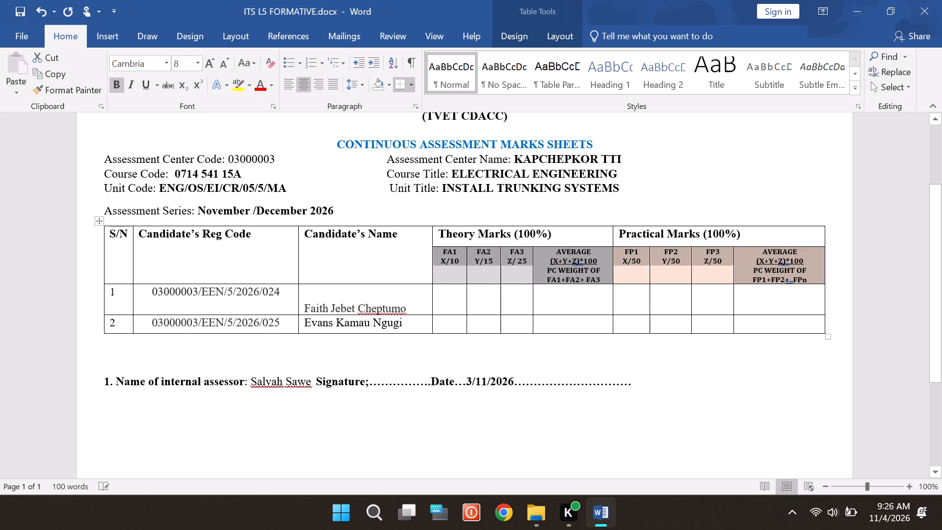
Change the theory mark headers to Y/10 for FA2 and Z/10 for FA3.
left_click(449, 297)
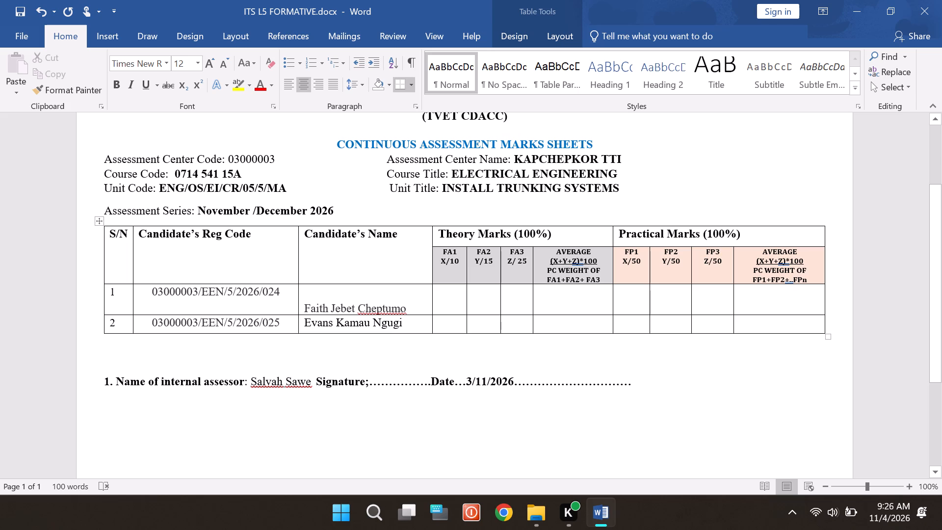
left_click(493, 260)
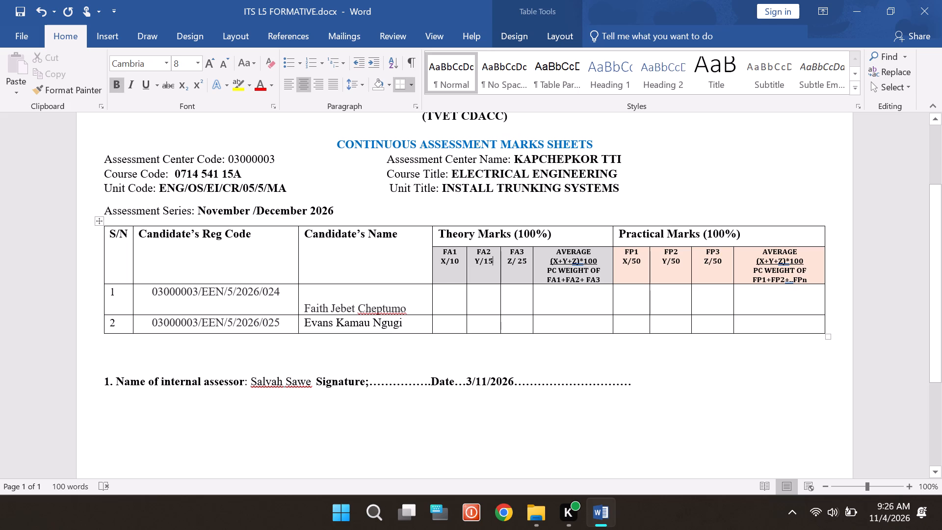
key("BackSpace")
key("0")
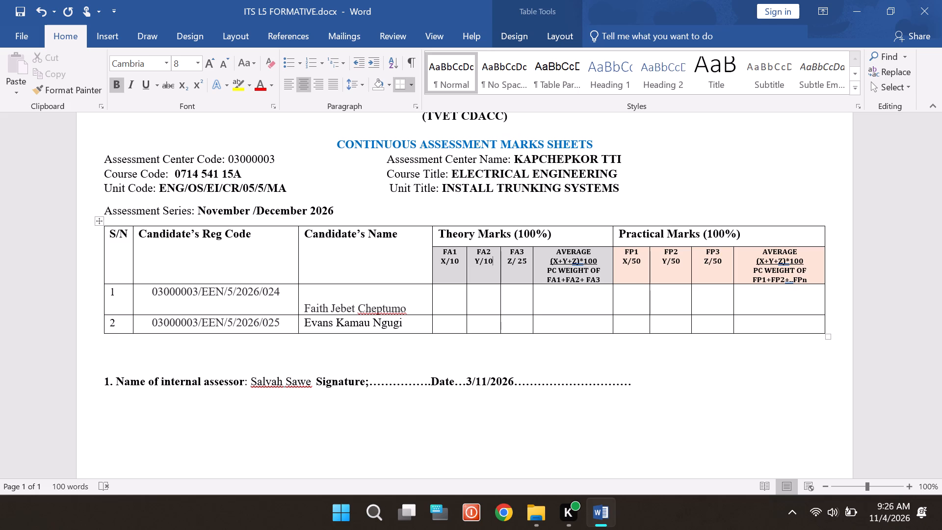
left_click(527, 258)
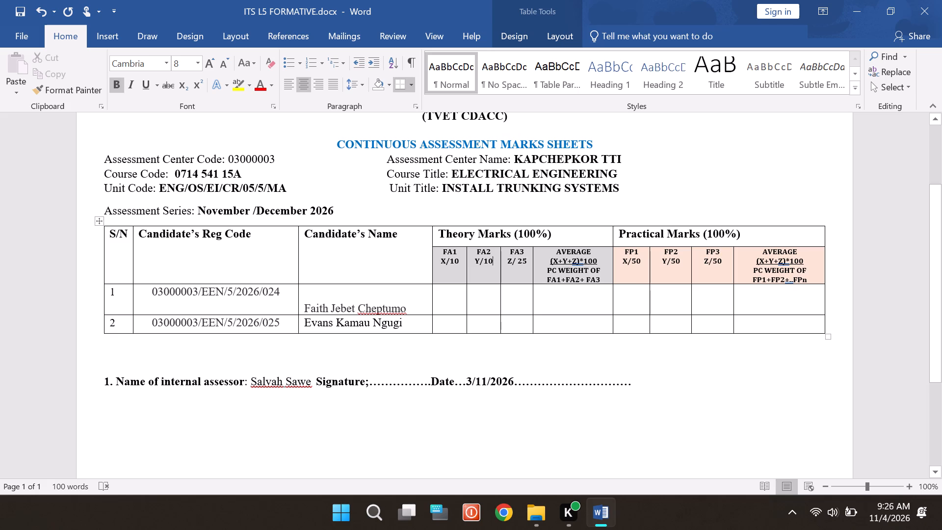
key("BackSpace")
key("BackSpace")
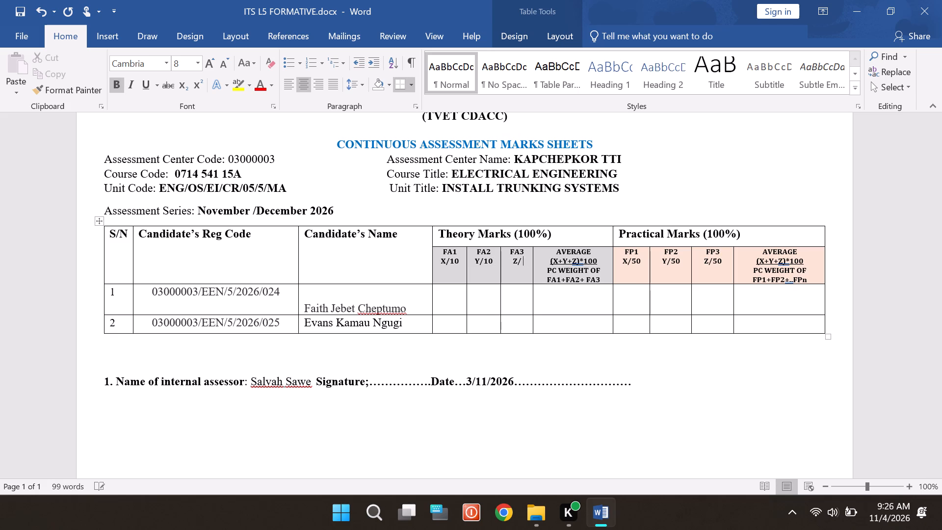
key("BackSpace")
type("10")
Change the practical mark headers to X/84 for FP1, Y/90 for FP2 and Z/85 for FP3.
left_click(643, 261)
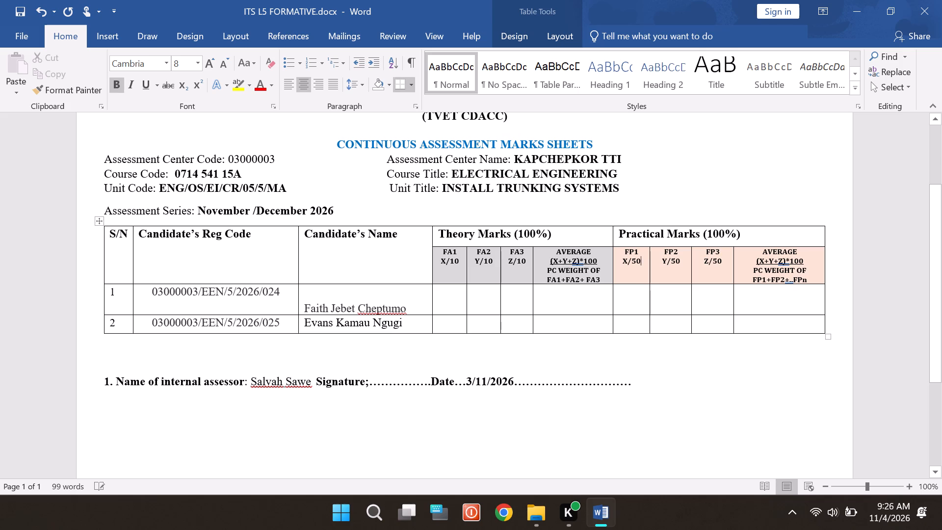
key("BackSpace")
key("BackSpace")
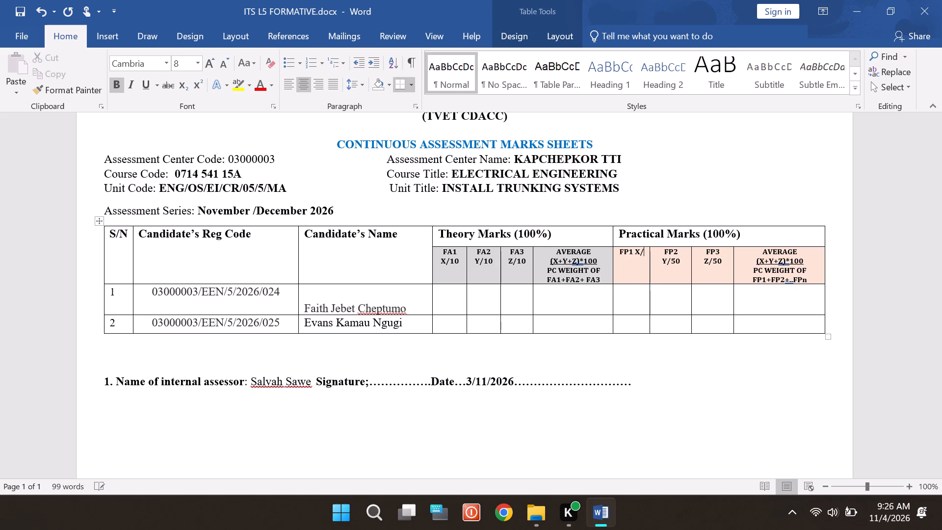
type("84")
left_click(680, 259)
key("BackSpace")
key("BackSpace")
type("90")
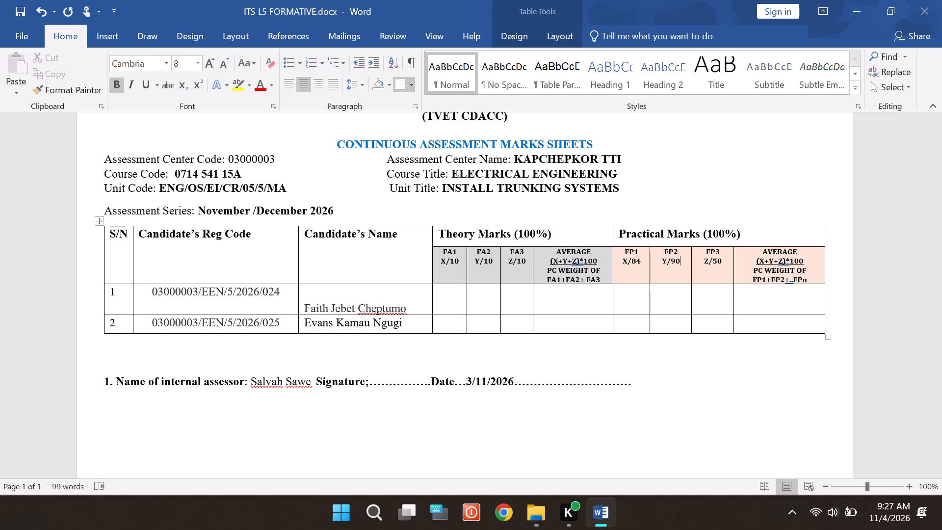
left_click(721, 260)
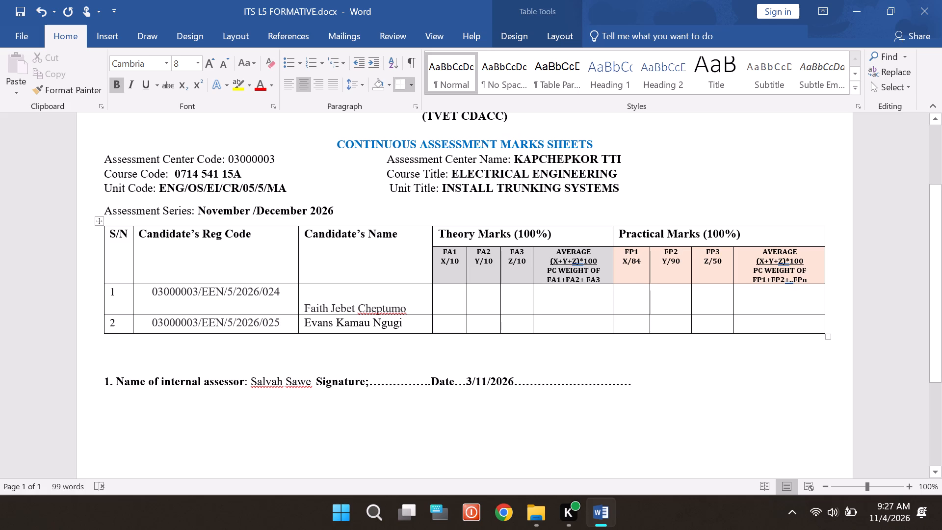
key("BackSpace")
key("BackSpace")
type("85")
Enter the first candidate's theory marks as 8 for FA1, 9 for FA2 and 8 for FA3, with an average of 83.
left_click(458, 294)
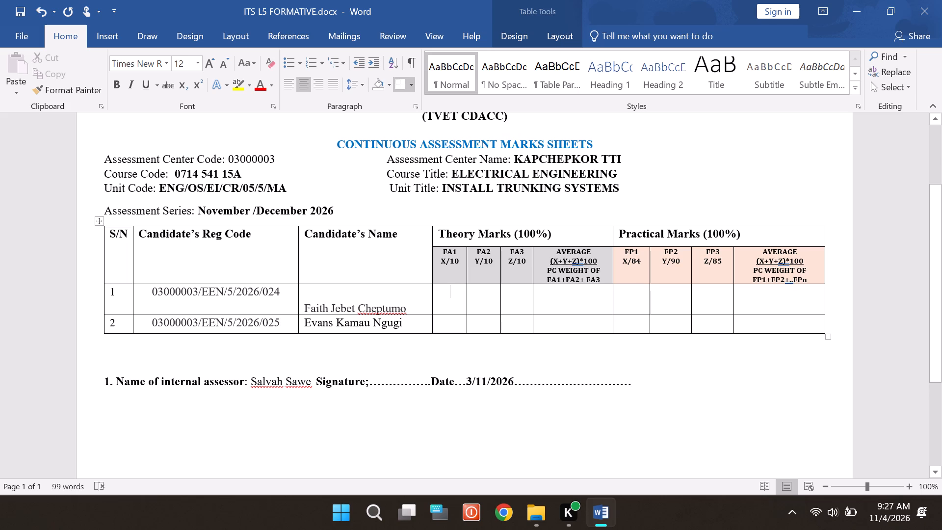
key("8")
key("Right")
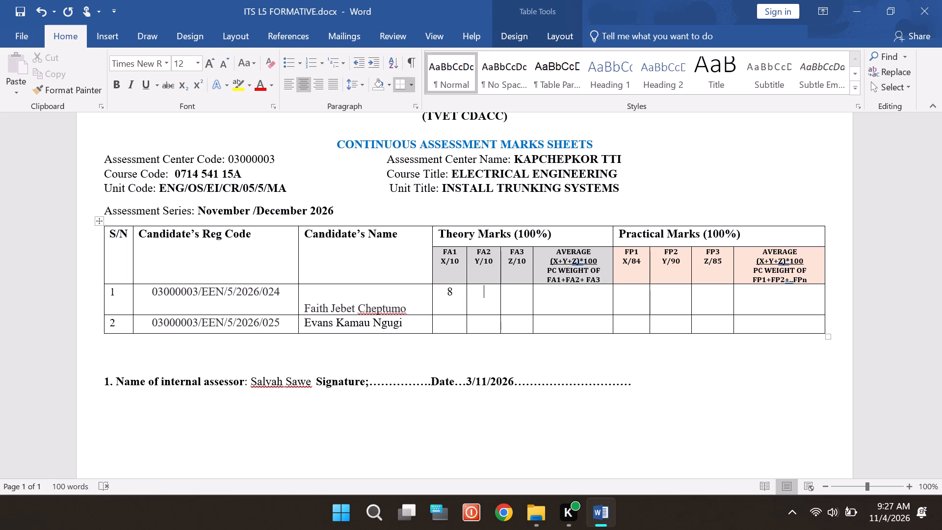
key("9")
key("Right")
key("8")
key("Right")
type("83")
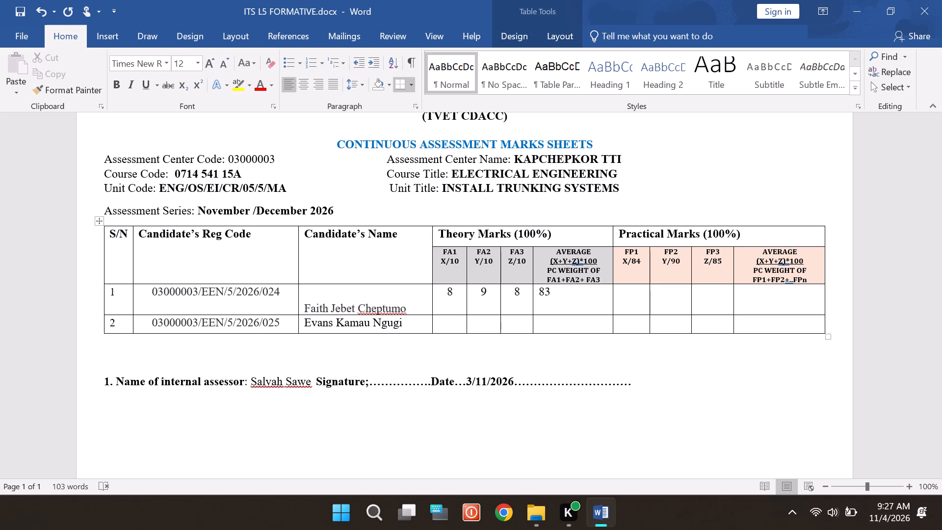
Enter the first candidate's practical marks as 75 for FP1, 82 for FP2 and 76 for FP3, with an average of 90.
key("Right")
type("75")
key("Right")
key("8")
key("2")
key("Right")
type("76")
key("Right")
type("90")
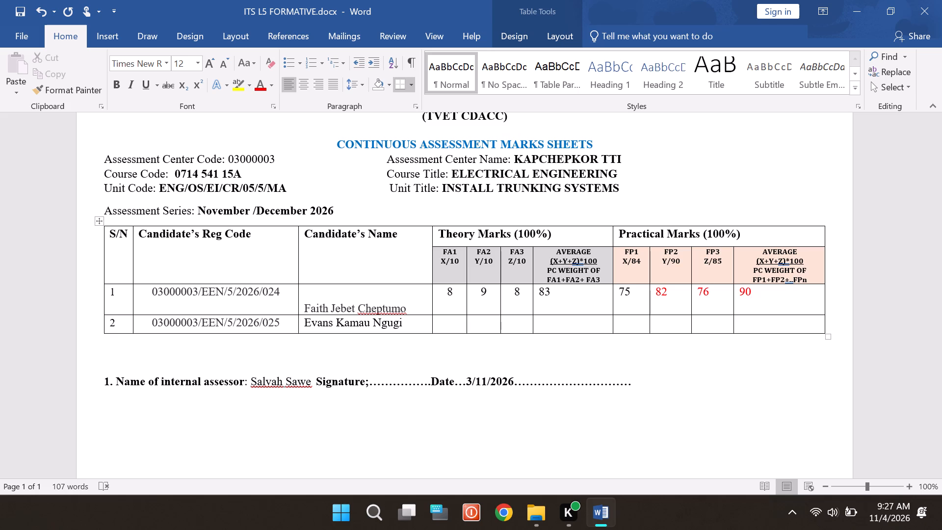
Enter the second candidate's theory marks as 9 for FA1, 8 for FA2 and 8 for FA3.
left_click(446, 326)
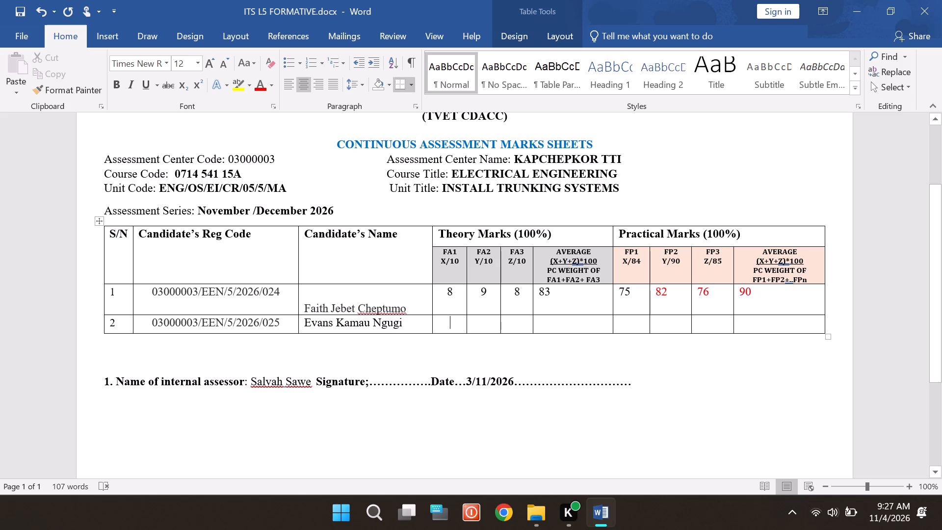
key("9")
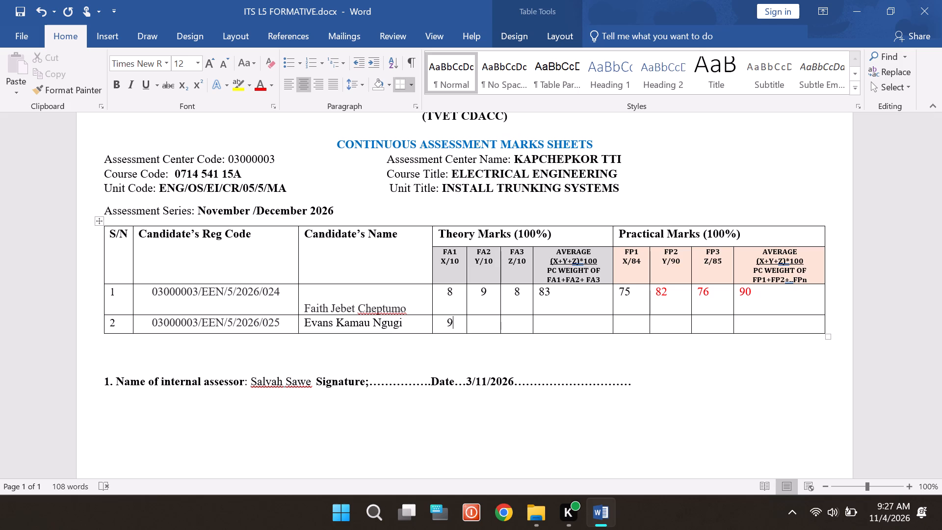
key("Right")
key("8")
key("Right")
key("8")
Enter the second candidate's practical marks as 74 for FP1, 80 for FP2 and 75 for FP3, with an average of 88.
key("Right")
key("Right")
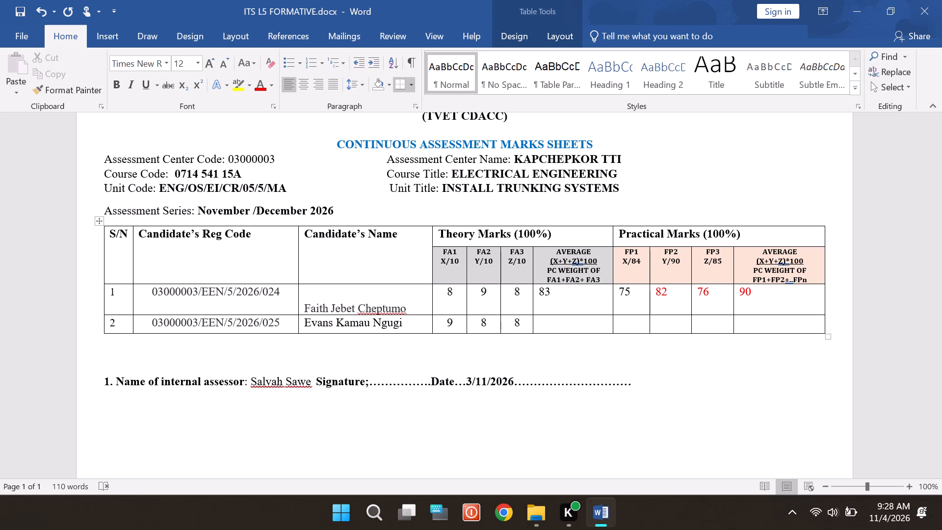
key("7")
key("4")
key("Right")
type("80")
key("Right")
type("75")
key("Right")
type("88")
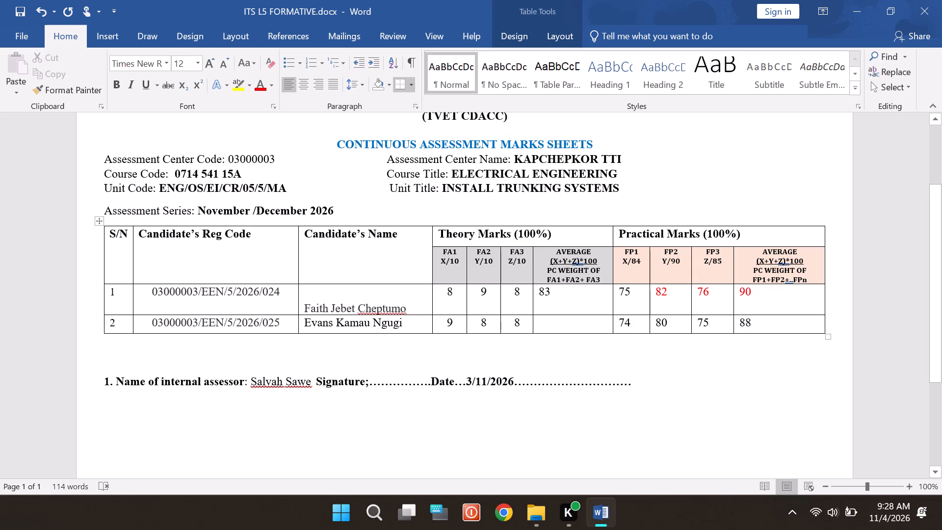
Change the font colour of the first candidate's FP2, FP3 and practical average marks to black.
left_click(657, 291)
left_click(657, 316)
left_click_drag(657, 292, 767, 282)
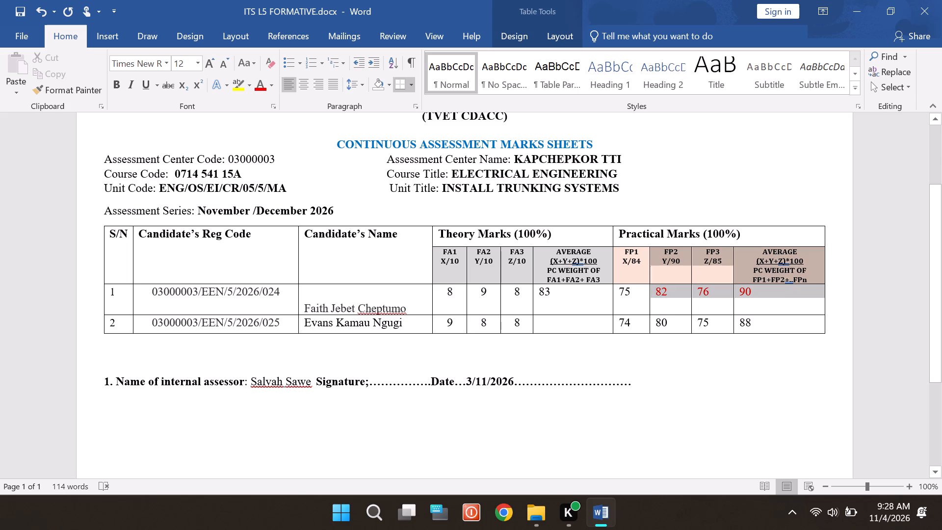
left_click_drag(767, 282, 764, 297)
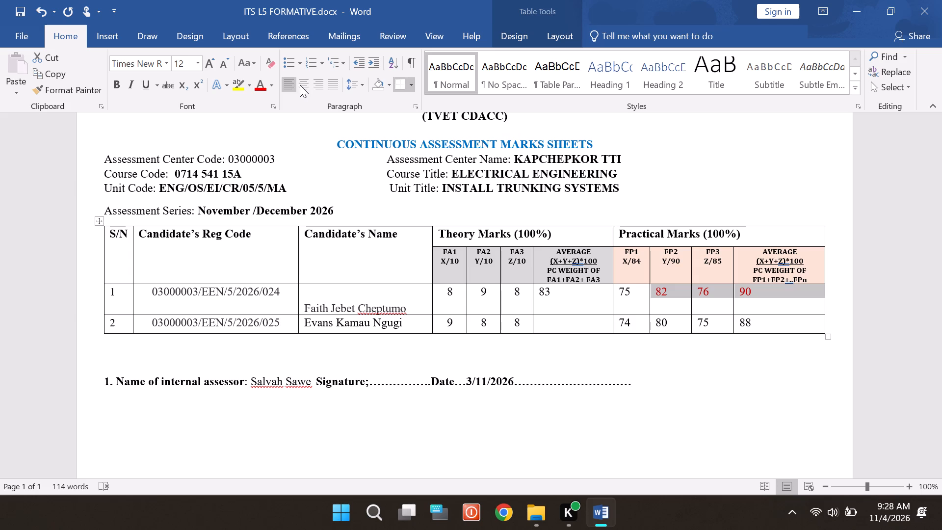
left_click(271, 86)
left_click(270, 105)
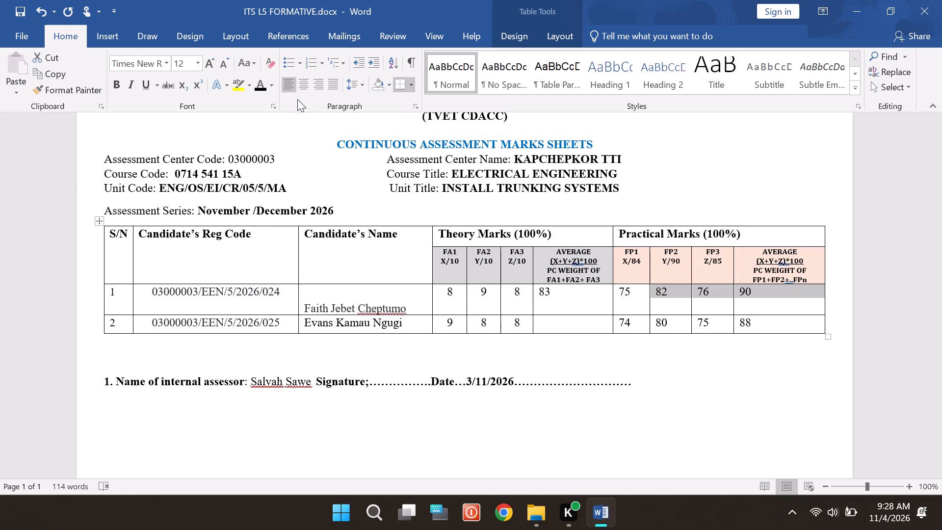
Centre-align all theory and practical marks and averages in both candidates' rows.
left_click(302, 84)
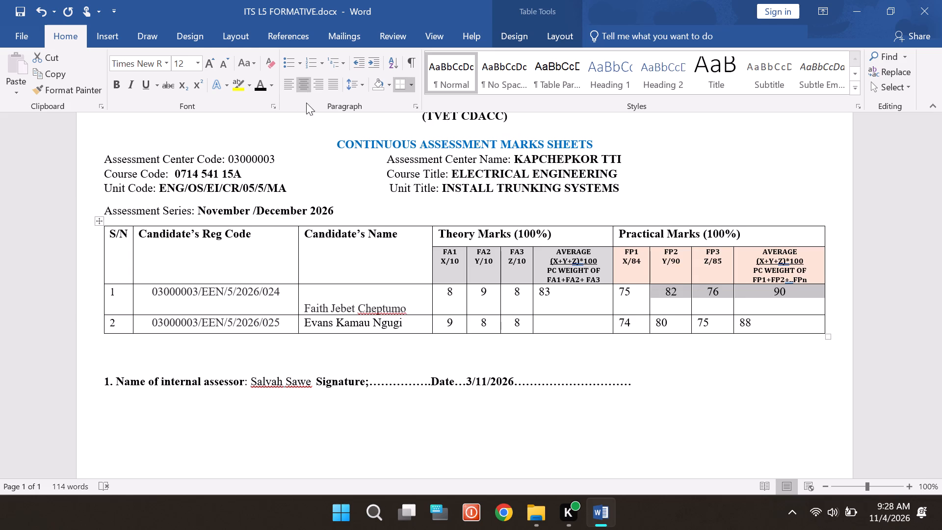
left_click(449, 357)
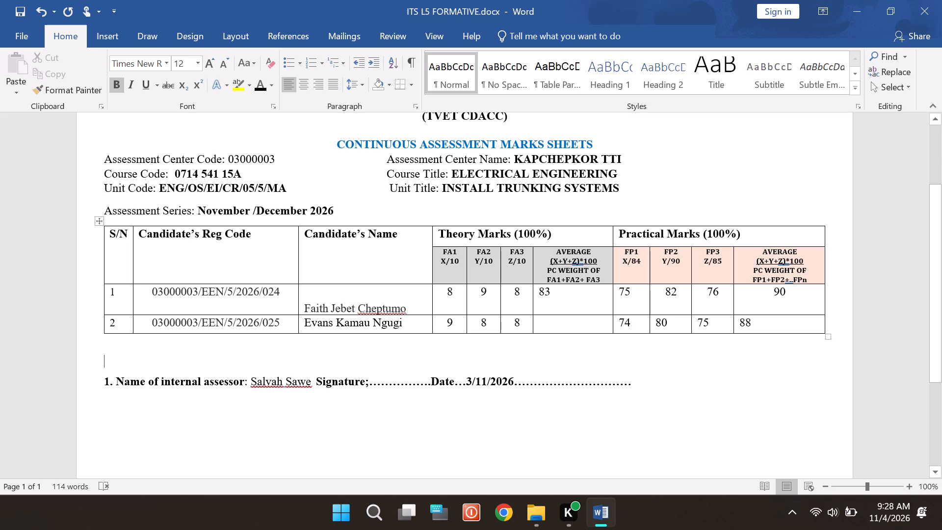
left_click(445, 289)
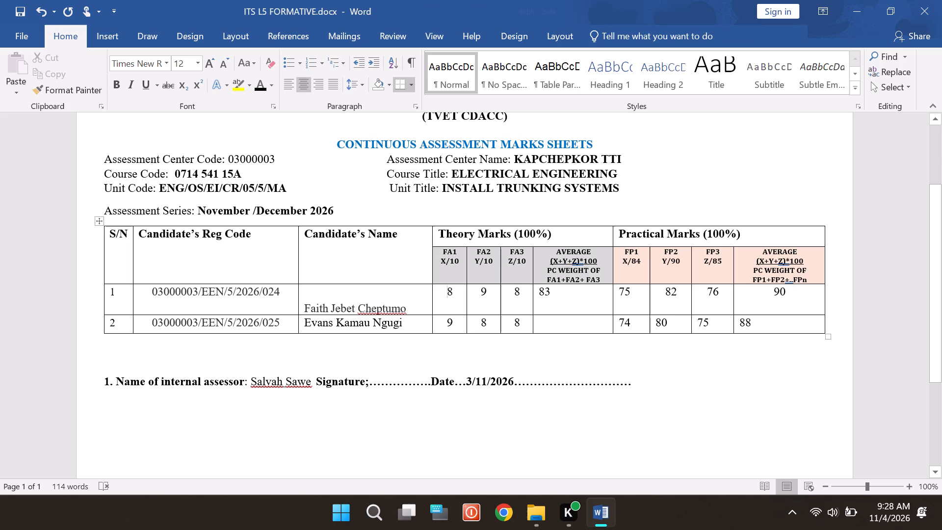
left_click_drag(445, 289, 766, 319)
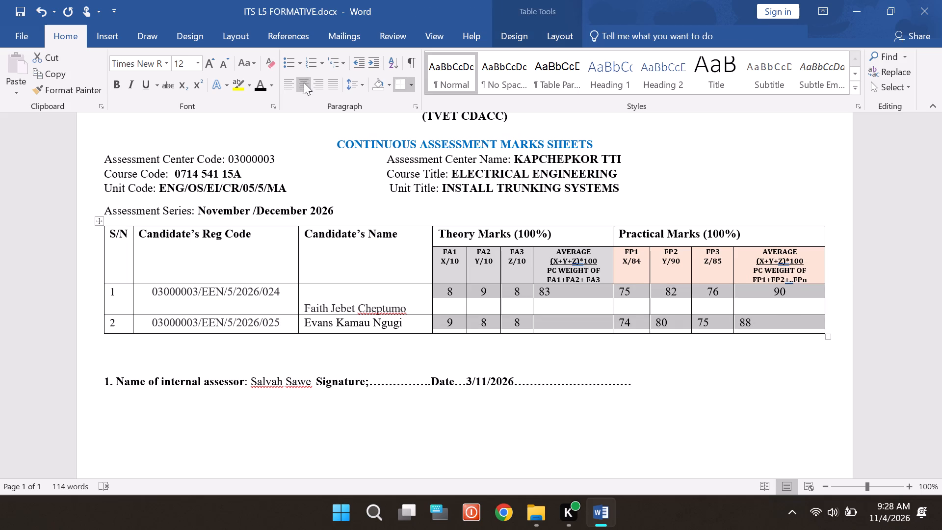
left_click(304, 82)
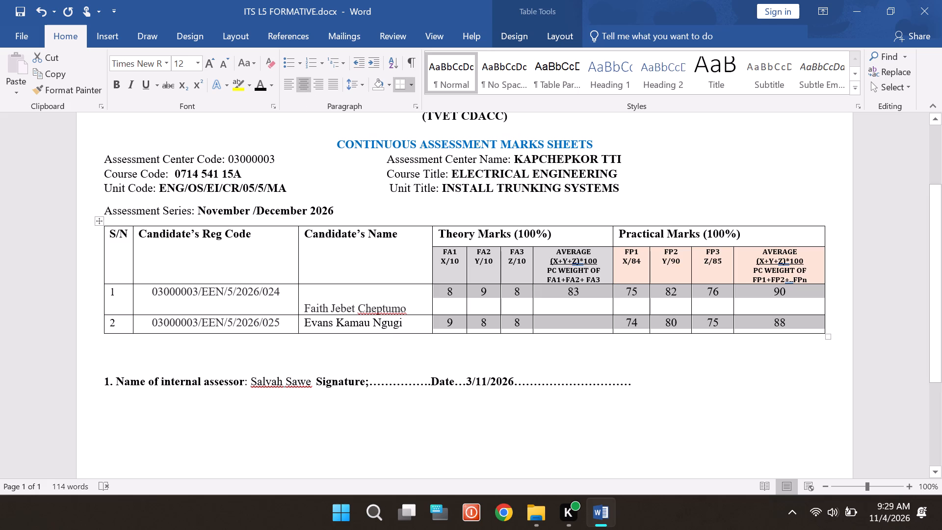
Enter 83 as the second candidate's theory average.
left_click(566, 329)
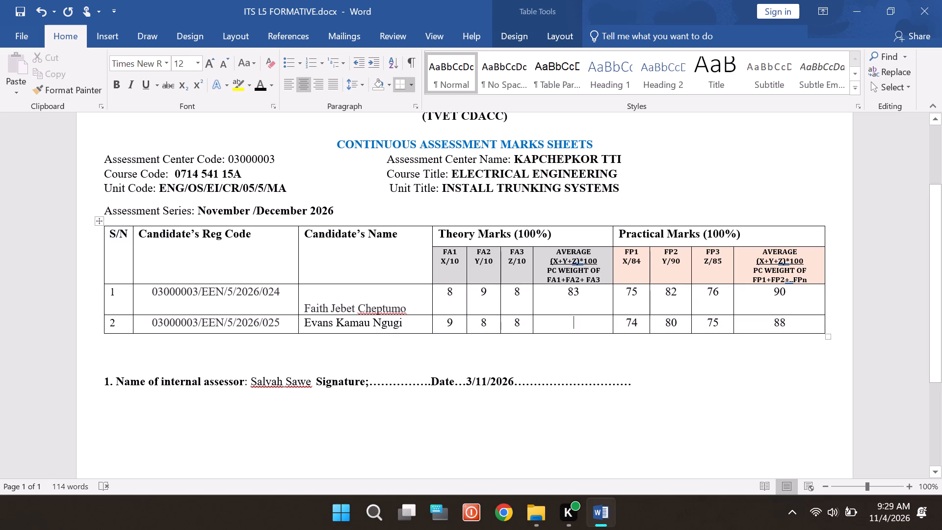
type("83")
Add five dots before and five dots after the internal assessor's name on the signature line.
left_click(310, 382)
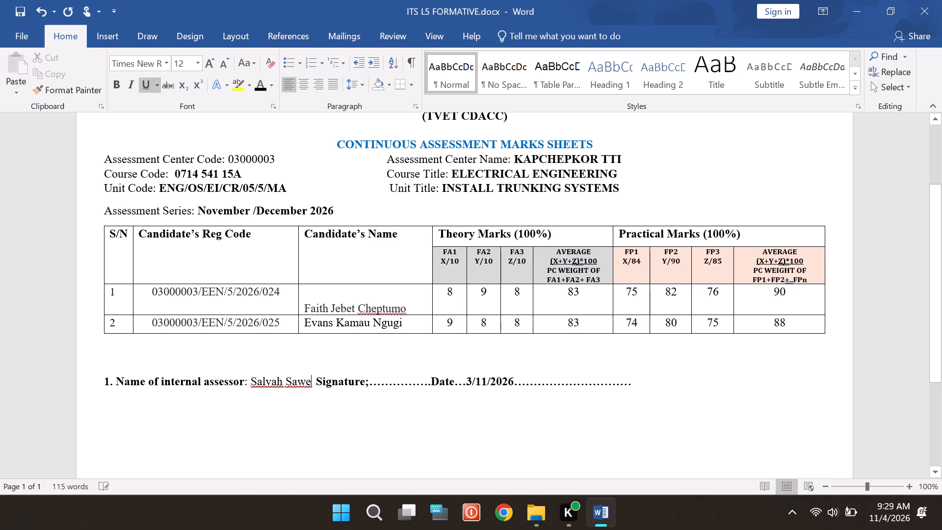
type(".....")
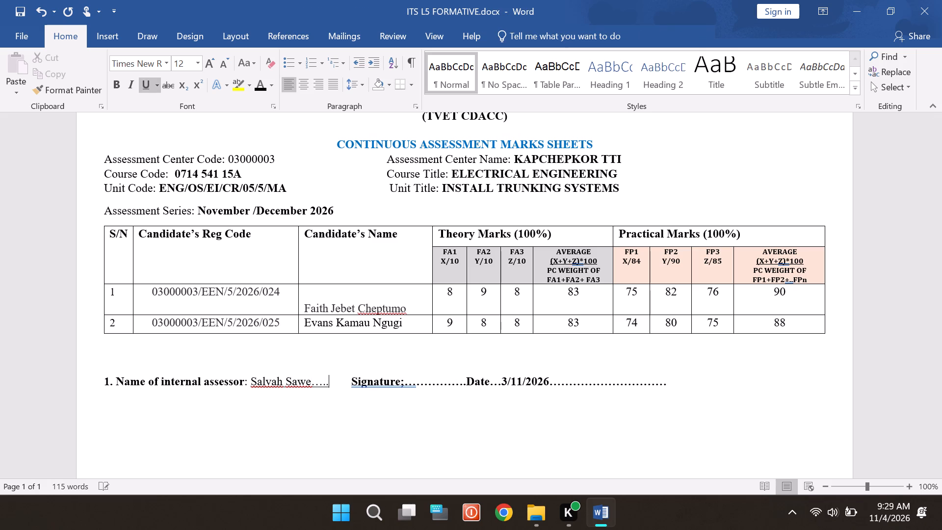
left_click(251, 380)
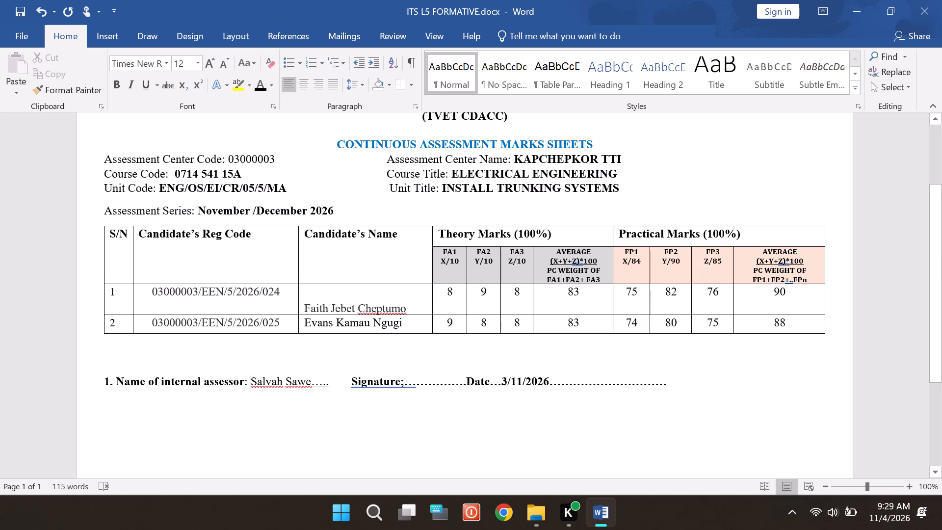
type("....")
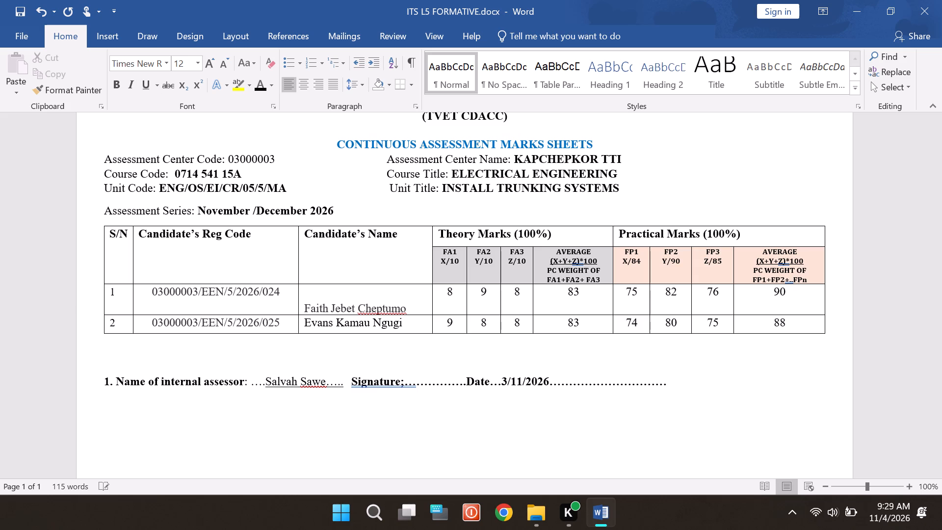
key("period")
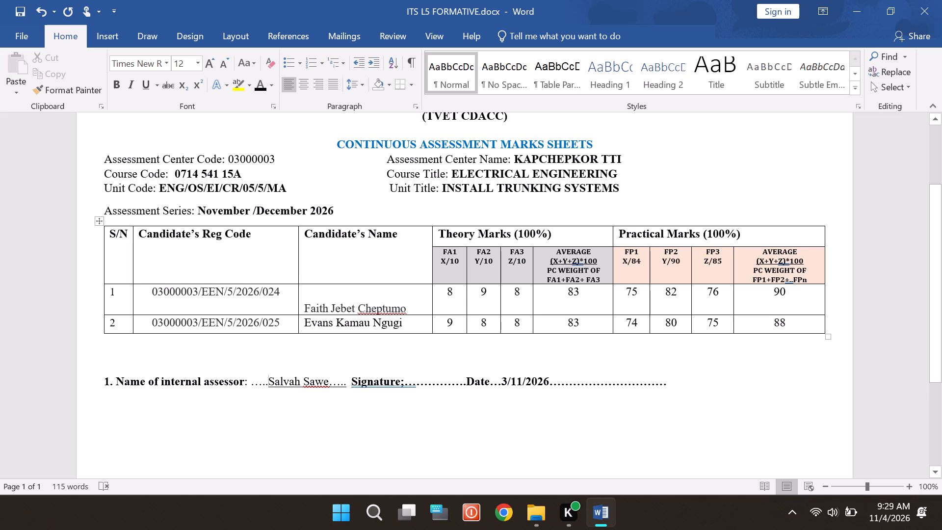
Save the ITS L5 FORMATIVE marks sheet and close it.
key("ctrl+s")
left_click(921, 5)
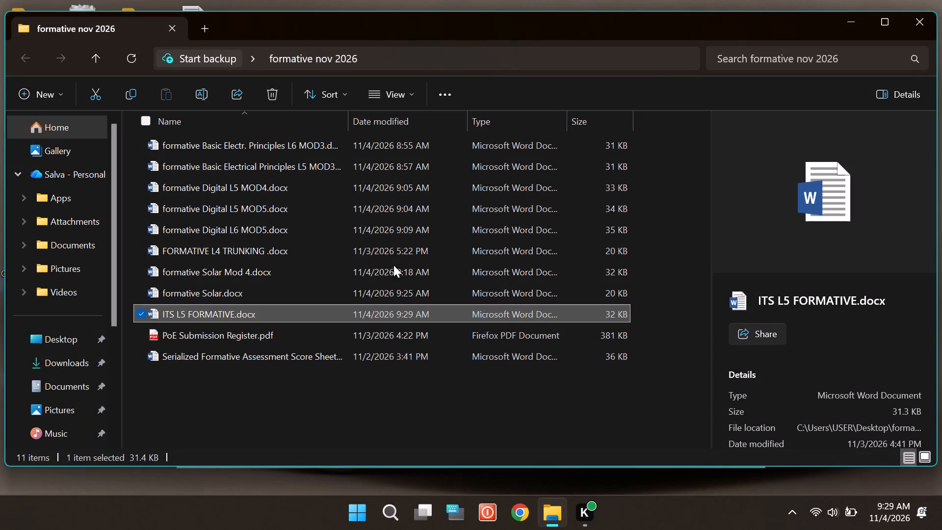
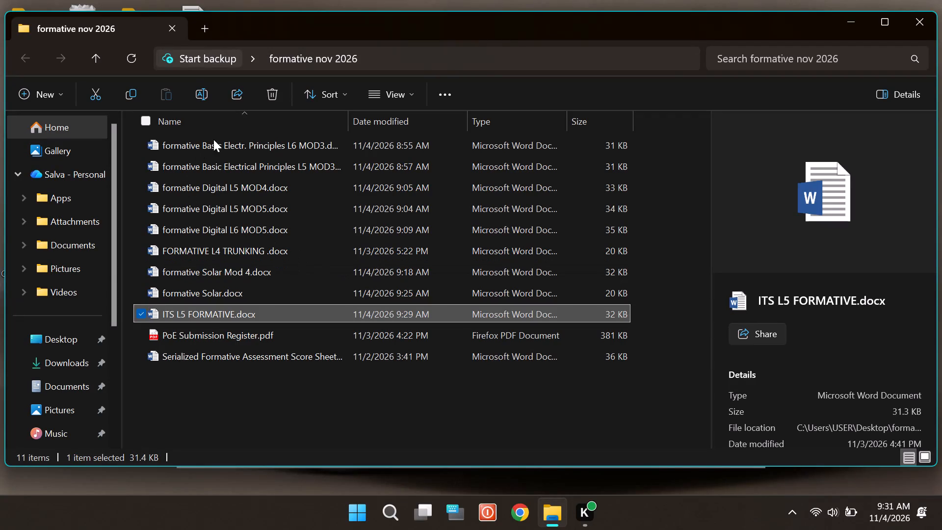
Review the marks and assessor line in the Basic Electrical Principles L6 MOD3 and L5 MOD3 sheets, closing each one.
double_click(216, 139)
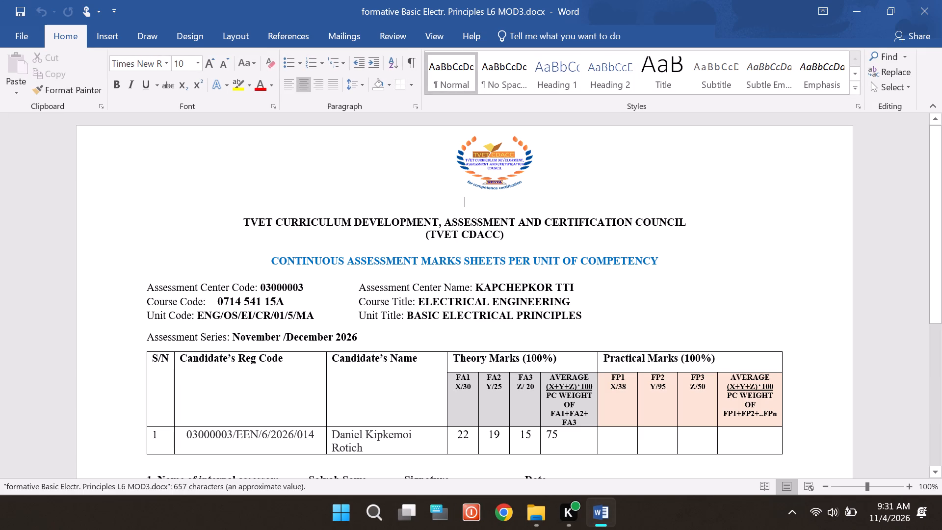
scroll(438, 369, "down", 1)
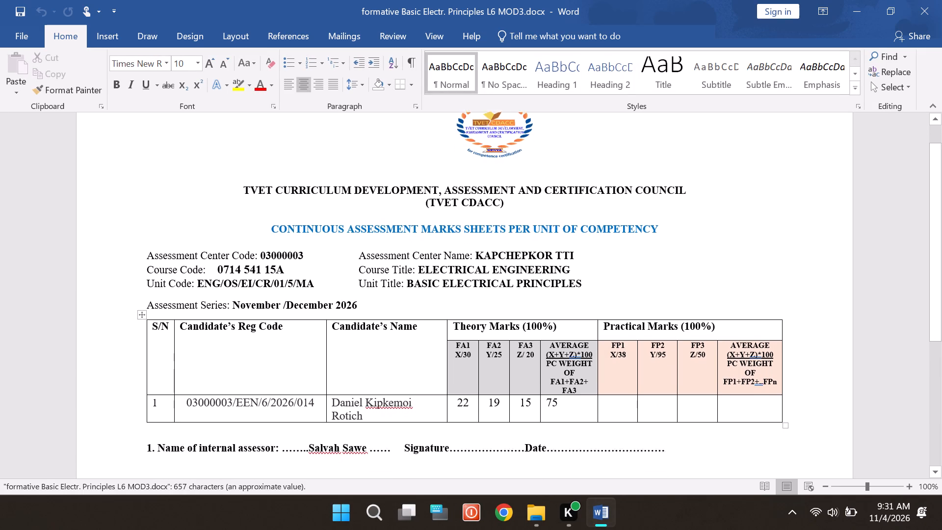
scroll(438, 369, "down", 2)
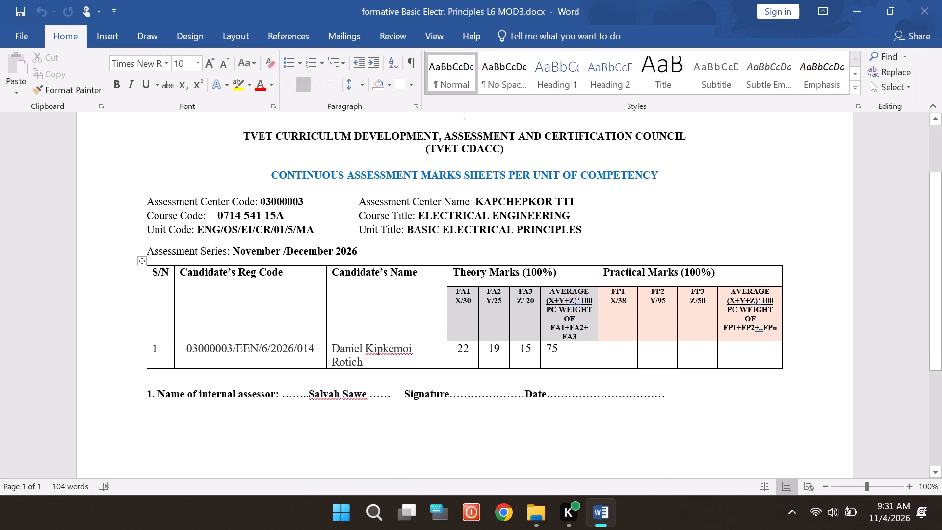
scroll(438, 369, "down", 1)
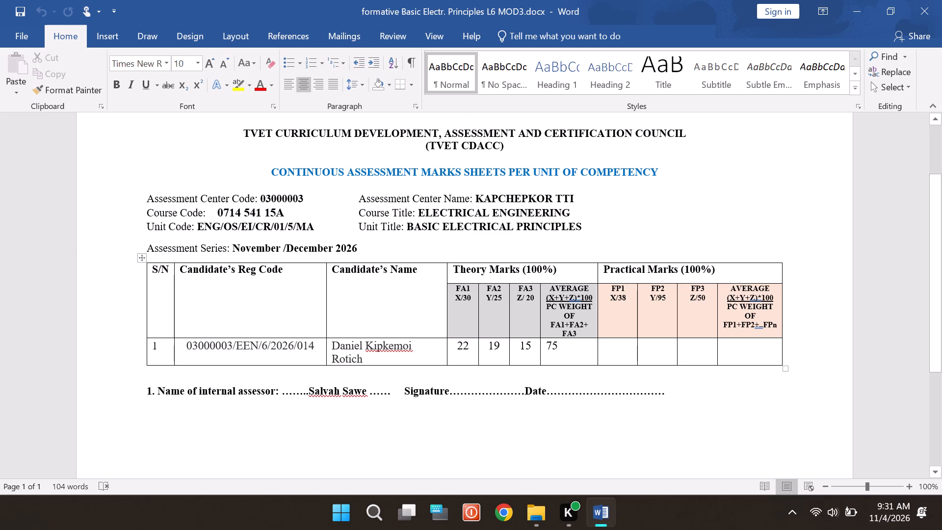
left_click(919, 1)
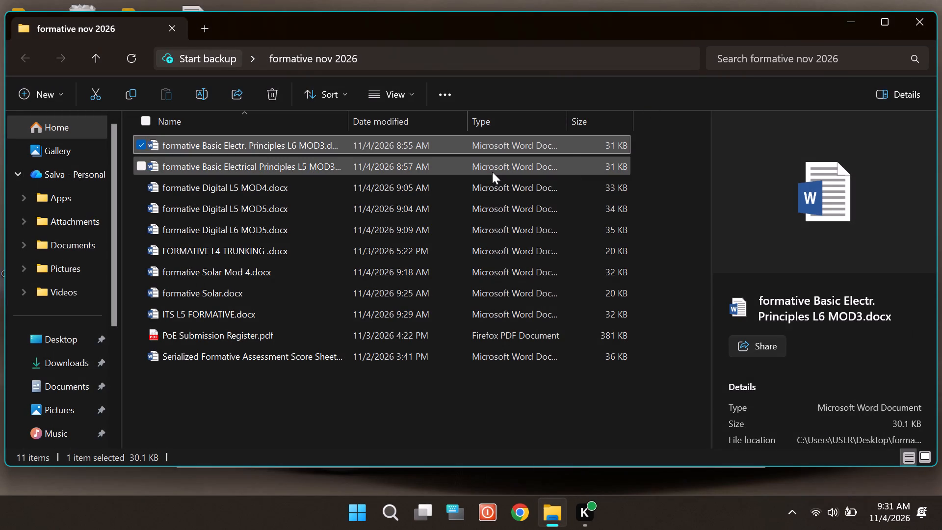
double_click(492, 172)
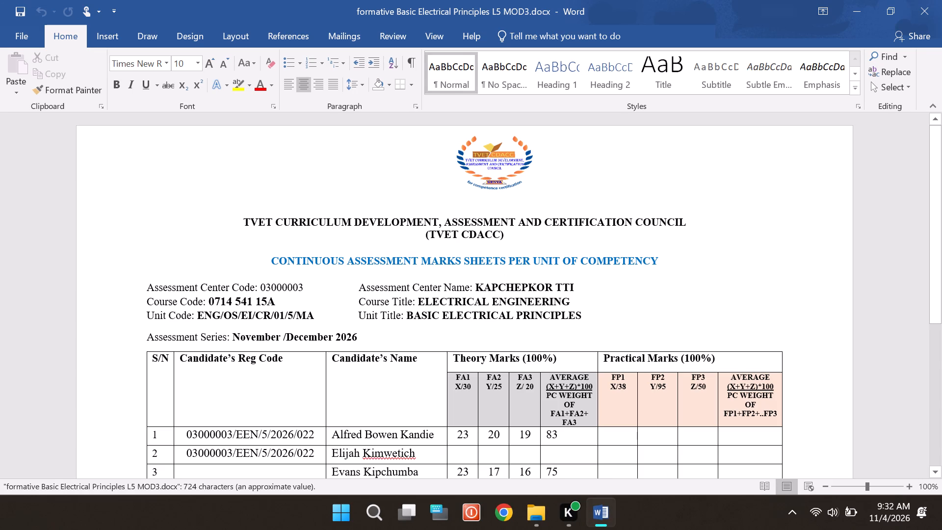
scroll(565, 286, "down", 2)
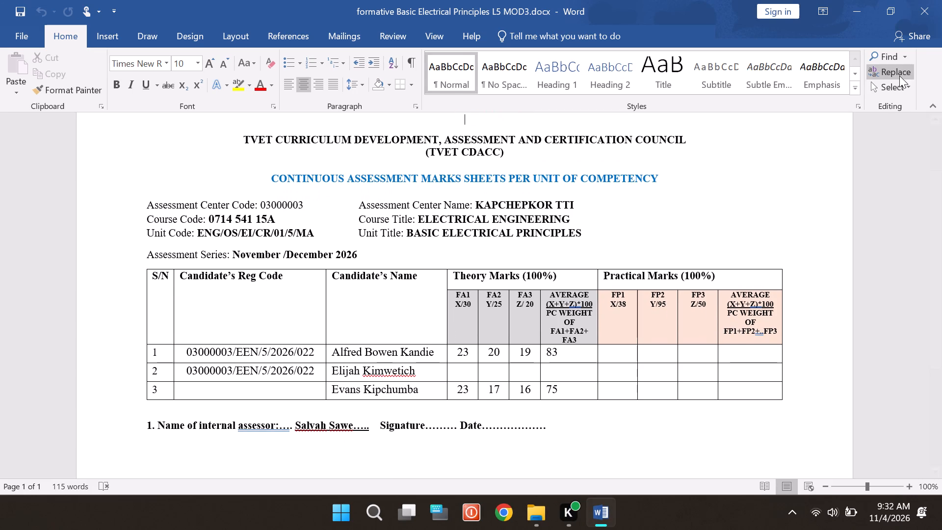
left_click(917, 17)
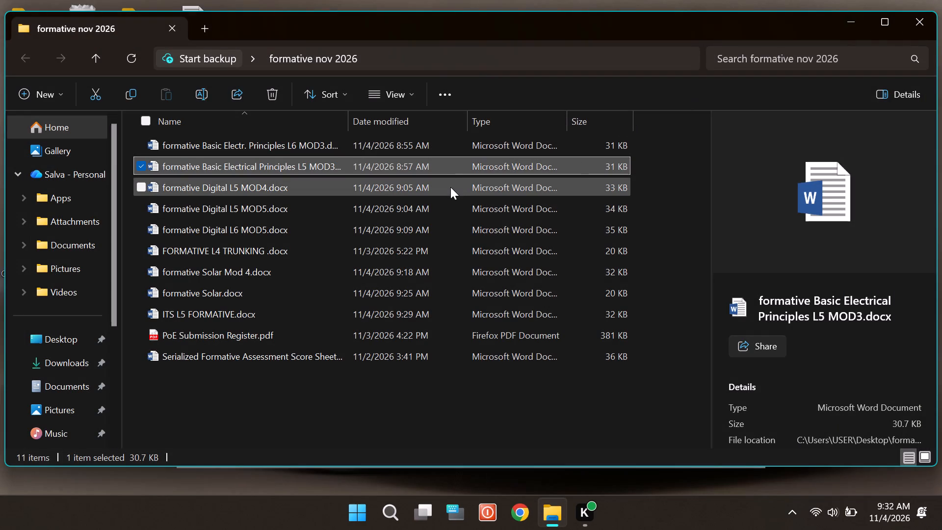
Check the unit details and candidates' marks in the Digital L5 MOD4, L5 MOD5 and L6 MOD5 sheets, closing each one.
double_click(450, 187)
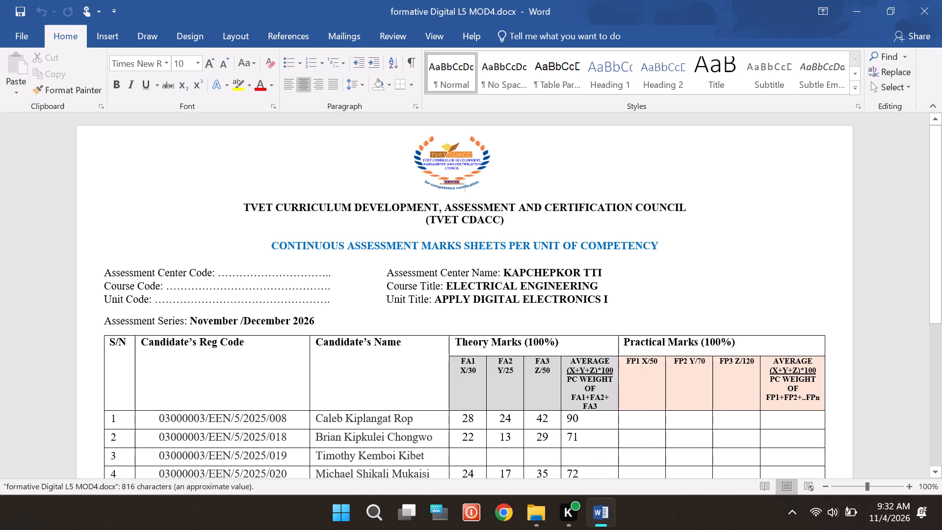
scroll(450, 187, "down", 1)
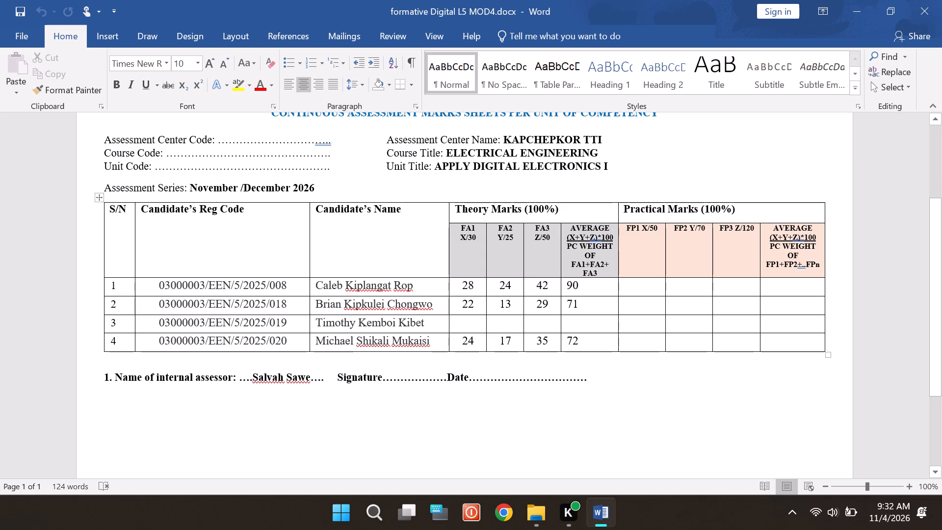
left_click(928, 17)
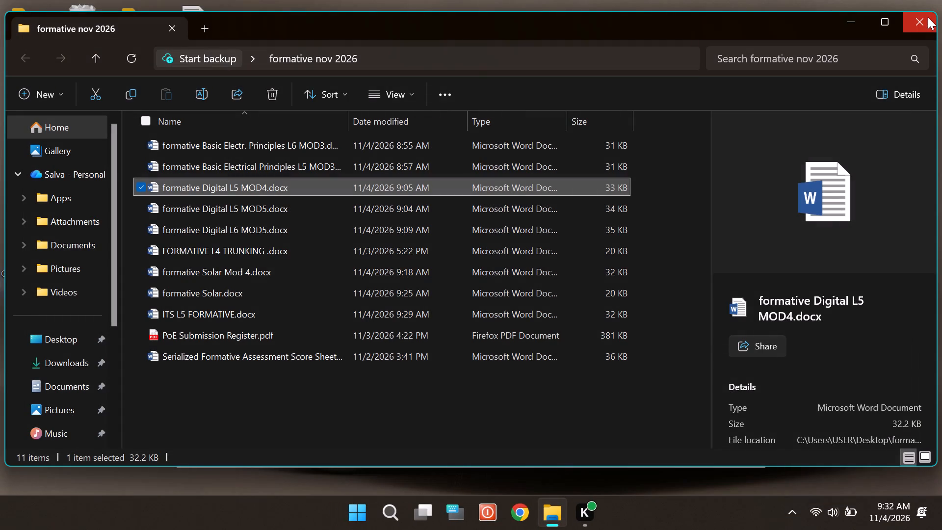
double_click(460, 216)
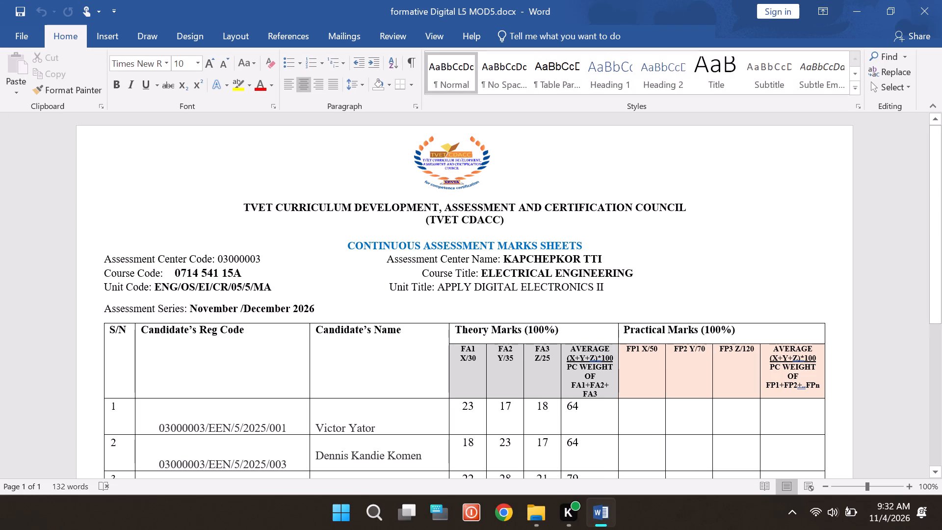
scroll(449, 409, "down", 1)
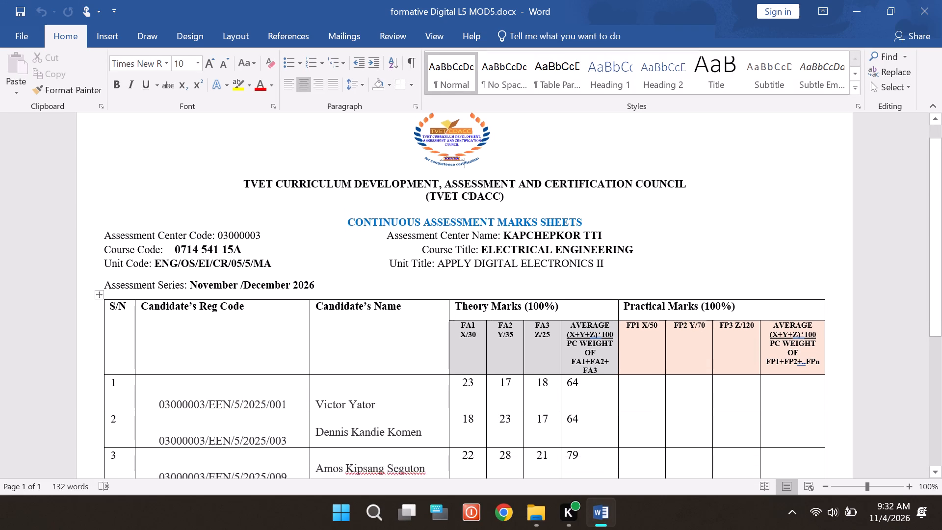
scroll(449, 409, "down", 1)
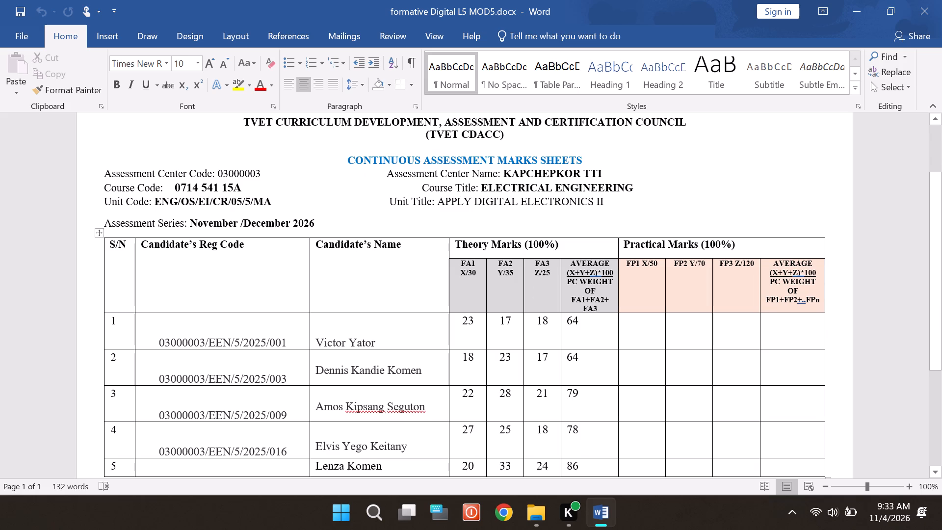
scroll(501, 385, "down", 1)
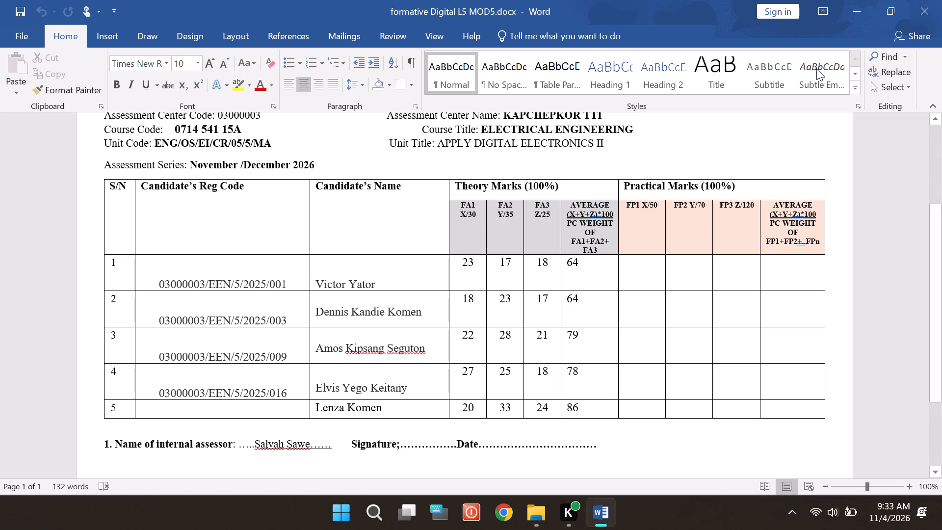
left_click(921, 5)
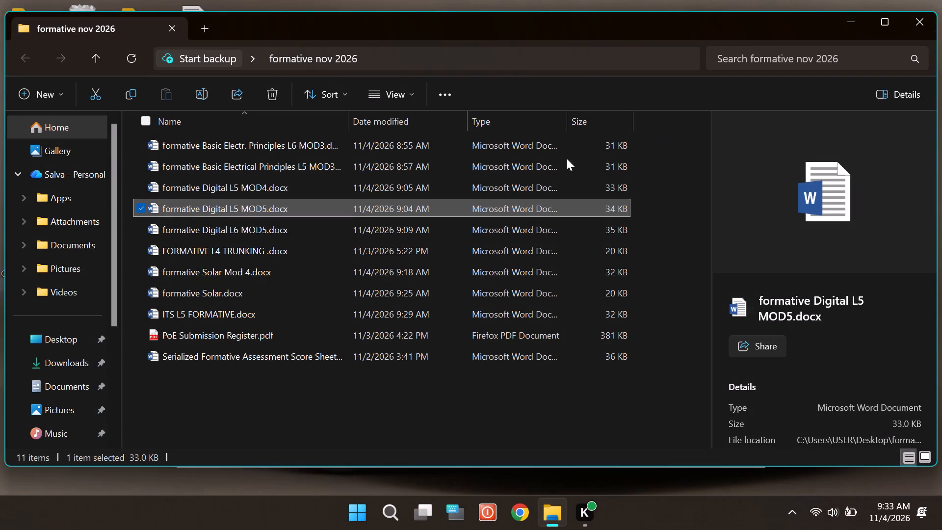
double_click(422, 224)
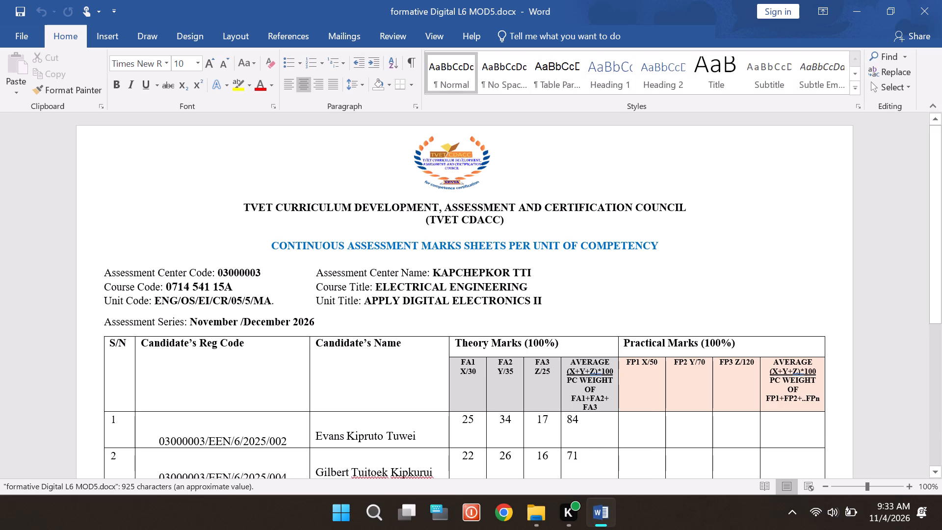
scroll(422, 224, "down", 2)
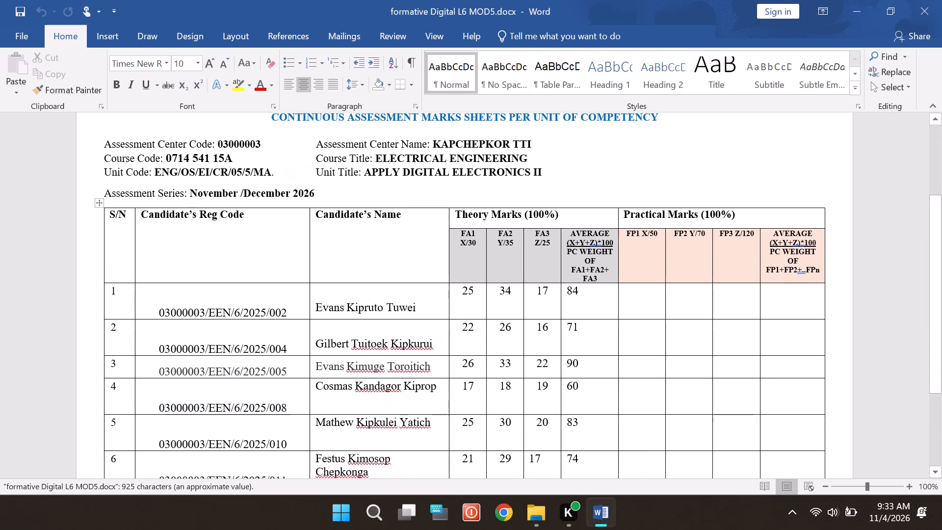
scroll(422, 224, "down", 2)
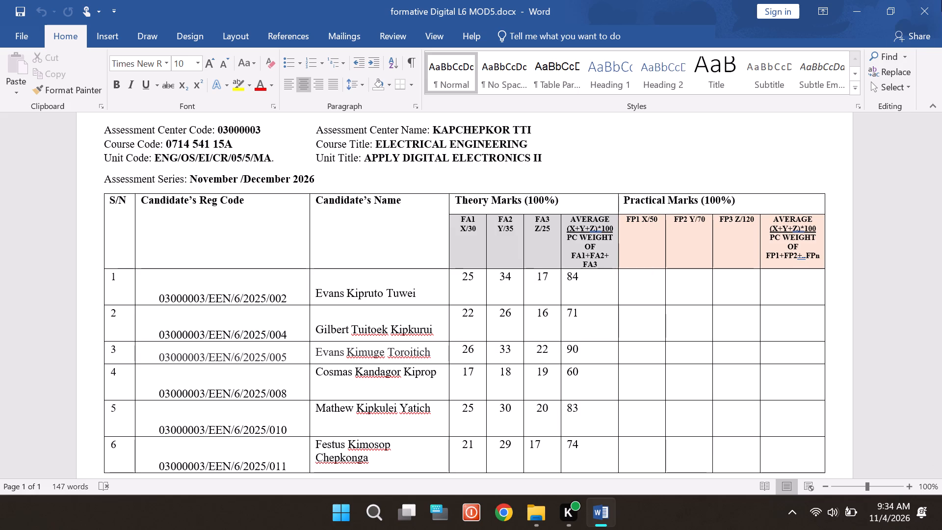
left_click(929, 7)
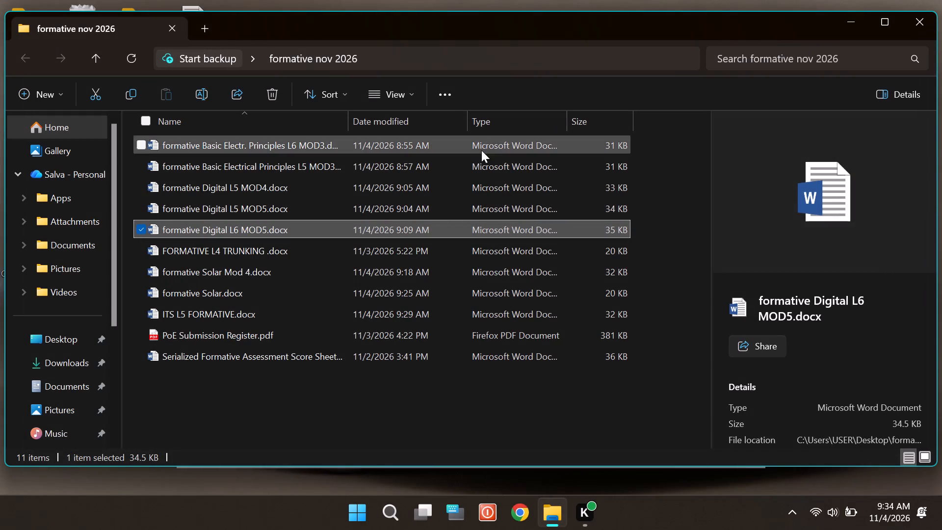
Open the FORMATIVE L4 TRUNKING marks sheet and clear the second candidate's practical average.
double_click(312, 251)
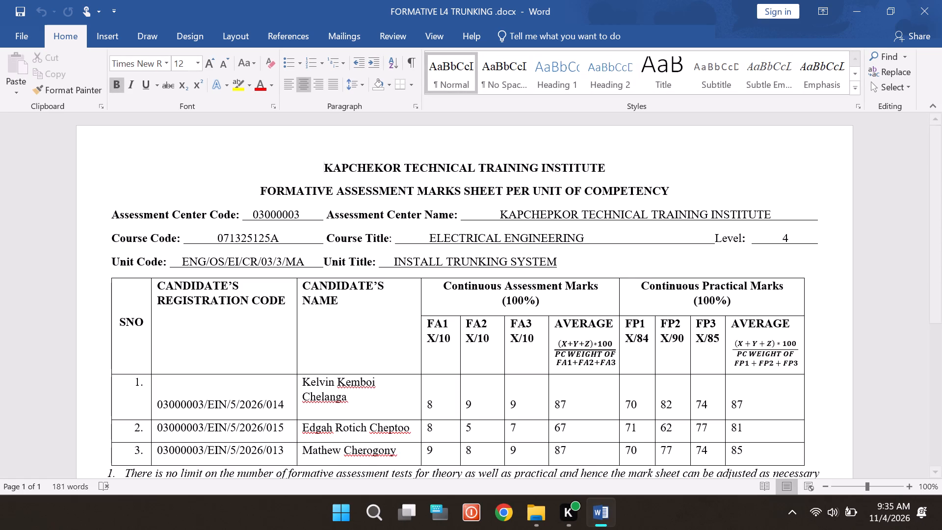
scroll(312, 251, "down", 2)
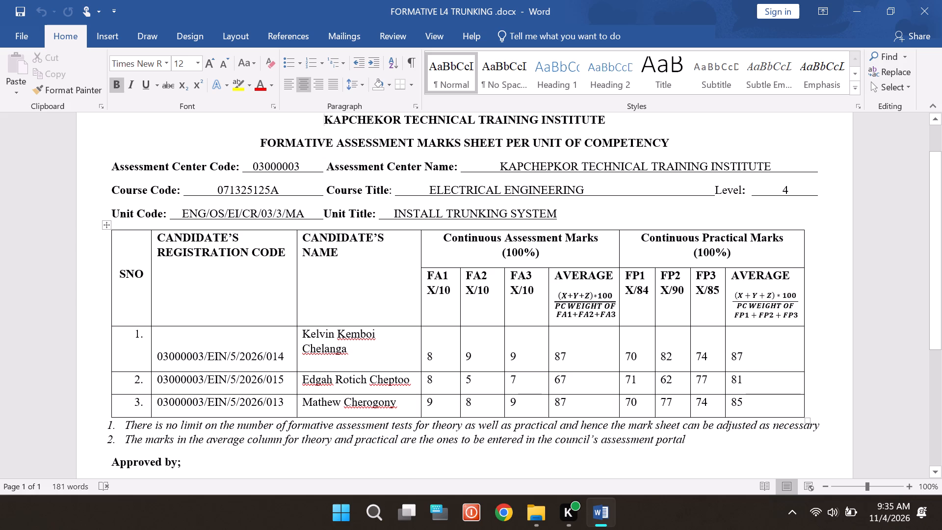
left_click(745, 380)
key("BackSpace")
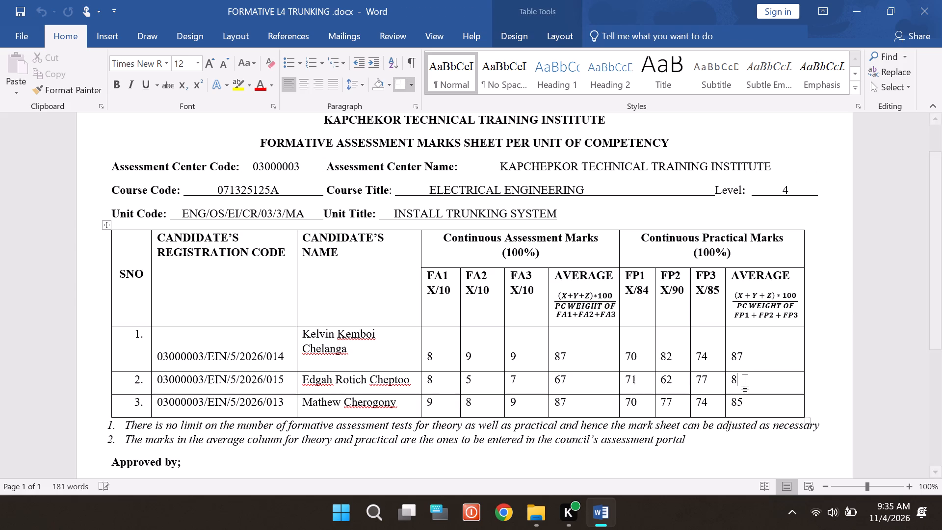
key("BackSpace")
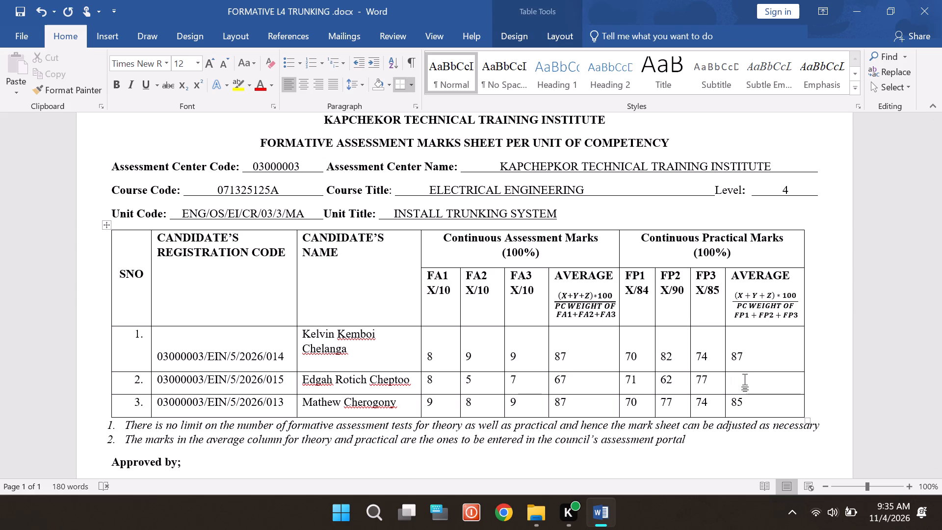
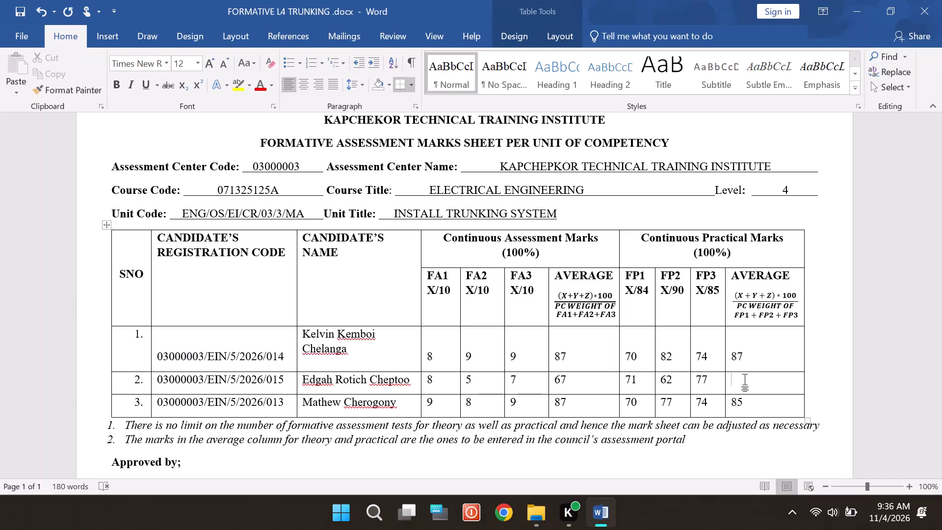
Enter 81 as the second candidate's practical average in the trunking marks sheet, then save and close the document.
type("81")
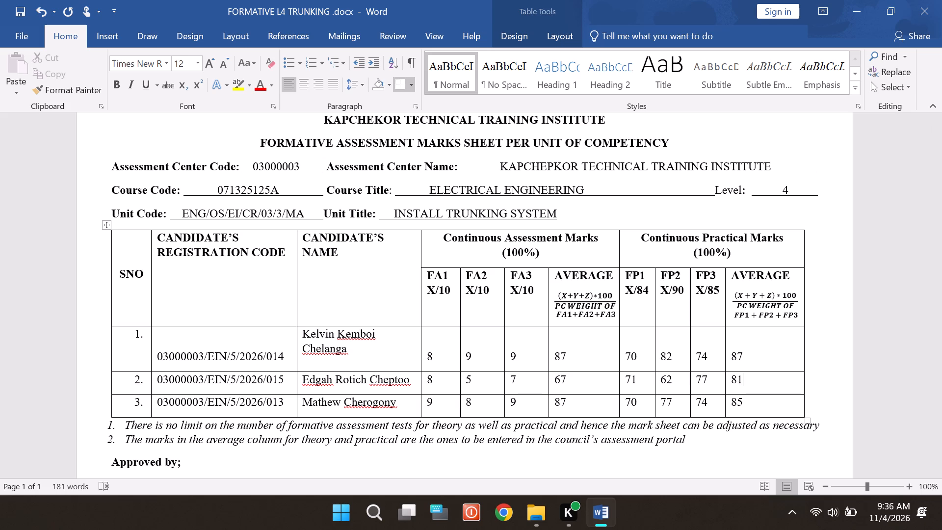
key("ctrl+s")
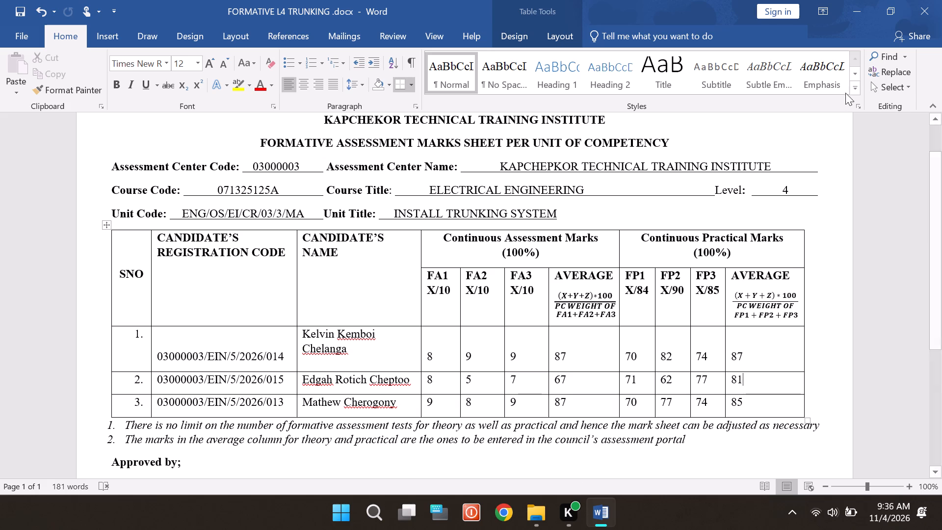
left_click(931, 4)
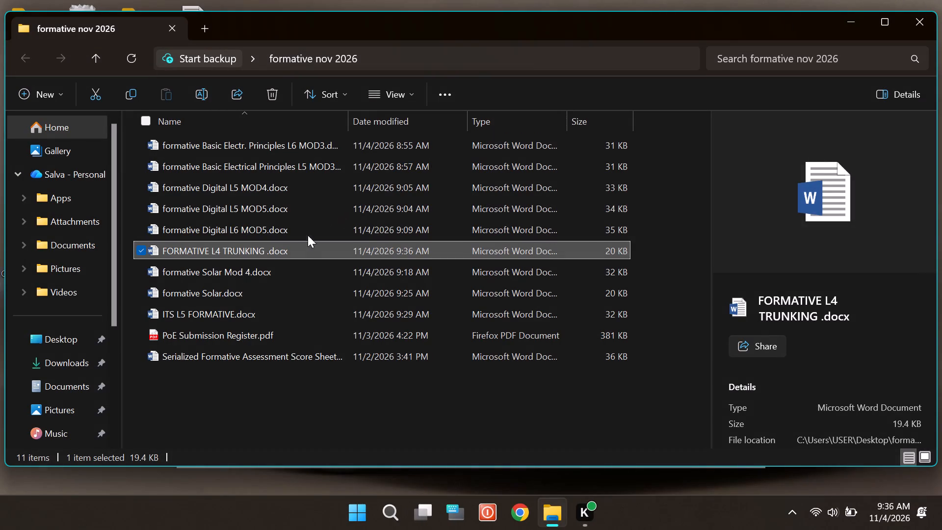
Open the formative Solar Mod 4 marks sheet, enter 70 as the first candidate's theory average, then save and close it.
double_click(282, 266)
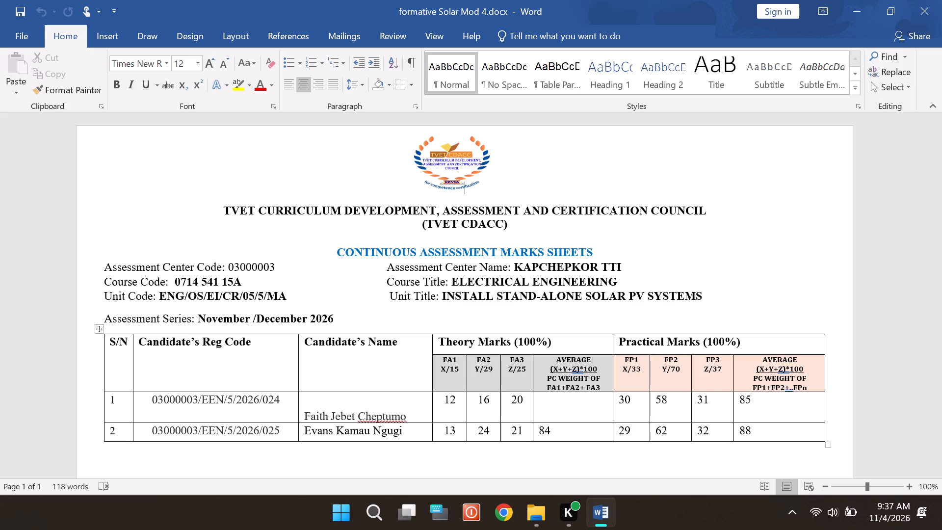
left_click(540, 402)
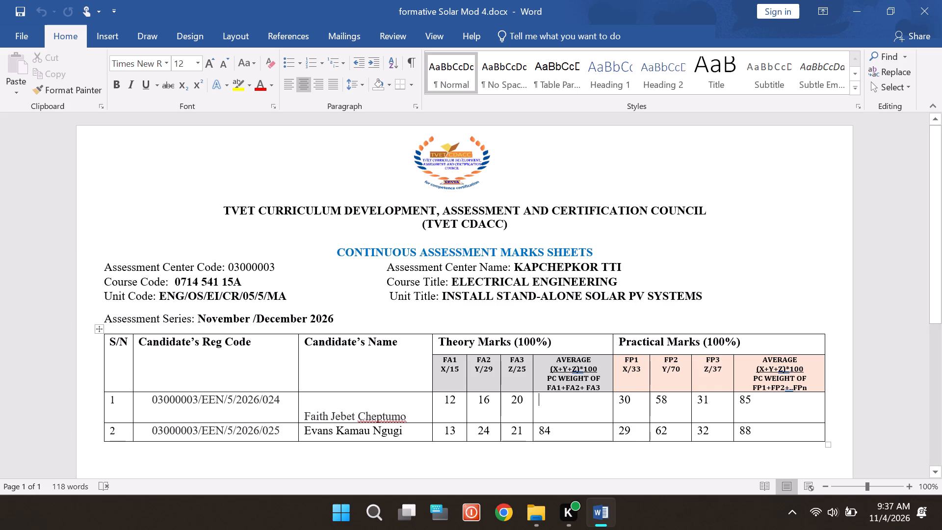
type("70")
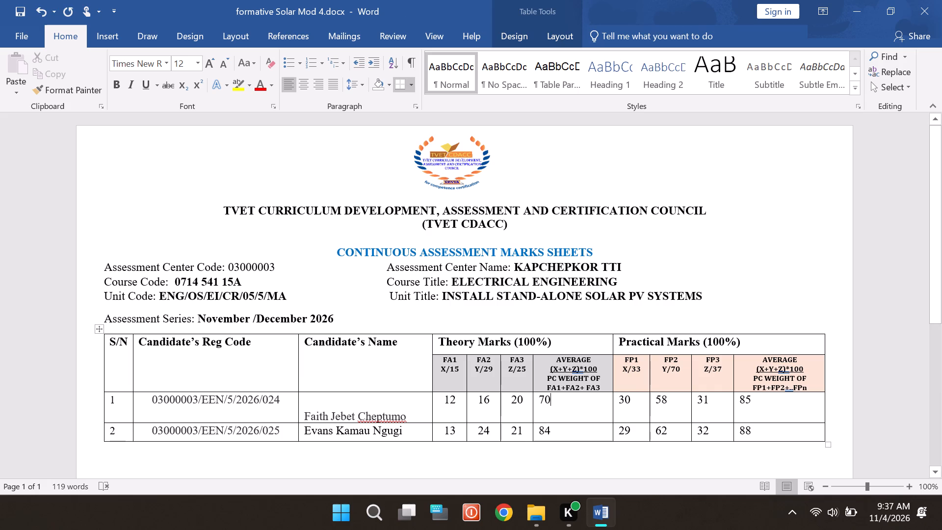
key("ctrl+s")
key("ctrl+s")
key("ctrl+s")
key("ctrl+s")
key("ctrl+s")
key("ctrl+s")
key("ctrl+s")
key("ctrl+s")
left_click(919, 8)
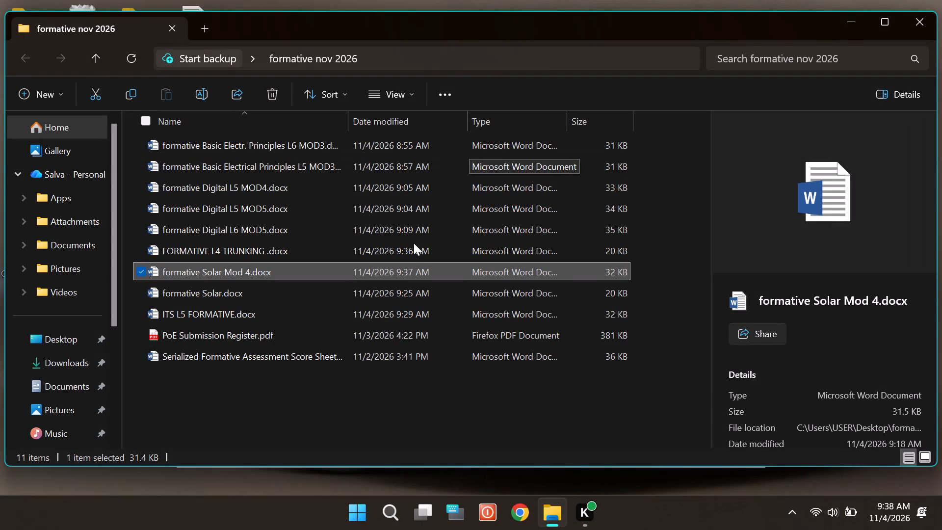
Open the formative Solar marks sheet and set the theory maximum marks to FA1 X/15, FA2 X/29 and FA3 X/25.
double_click(371, 291)
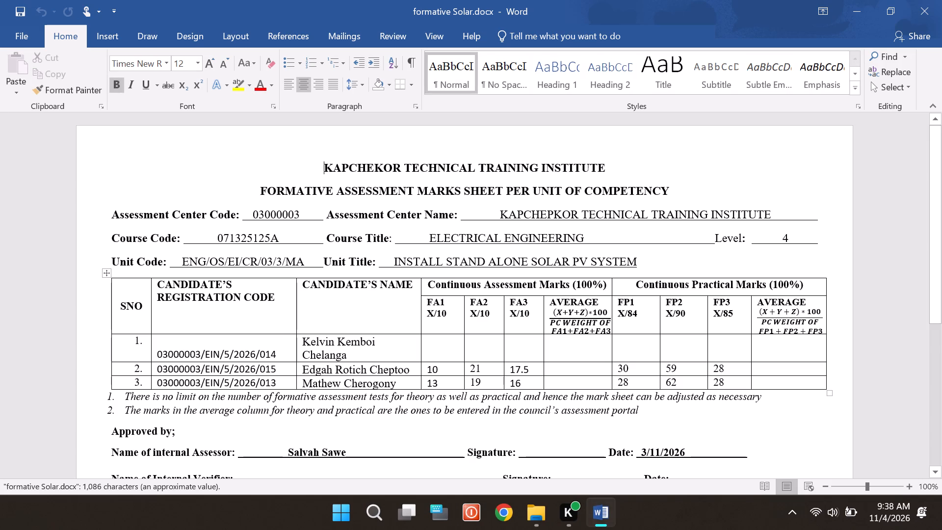
scroll(486, 334, "down", 1)
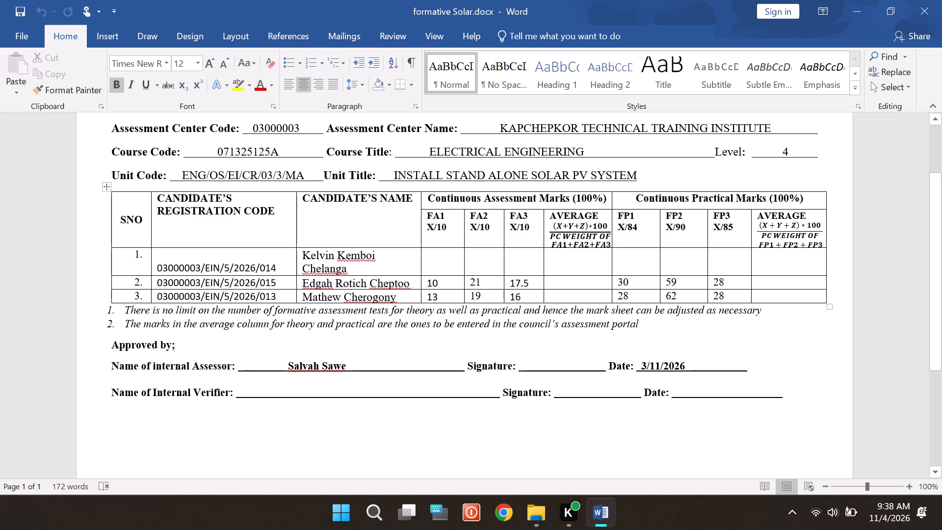
left_click(445, 228)
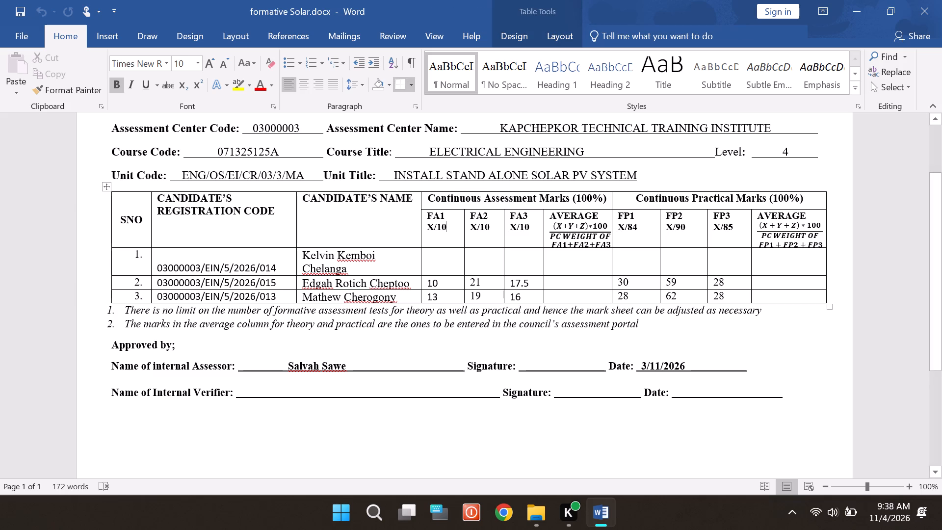
key("BackSpace")
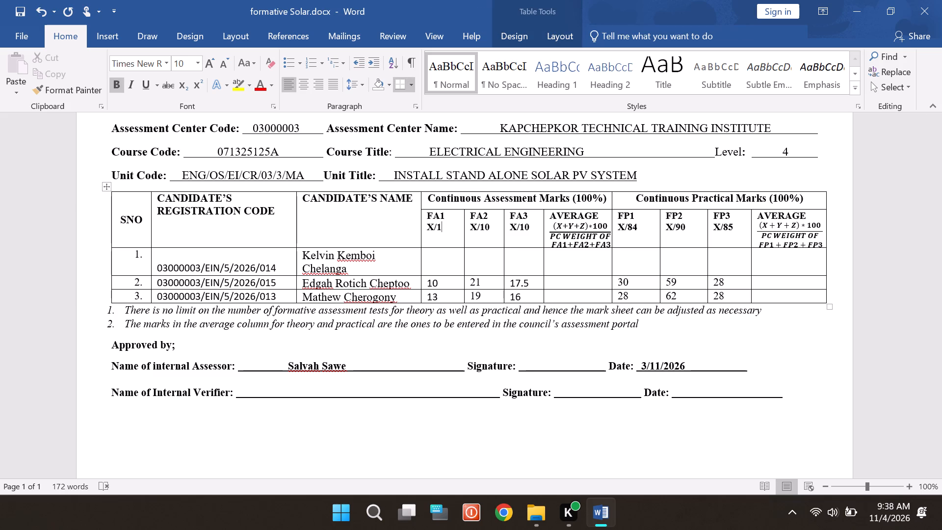
key("5")
key("Right")
left_click(491, 227)
key("BackSpace")
key("BackSpace")
type("29")
left_click(531, 226)
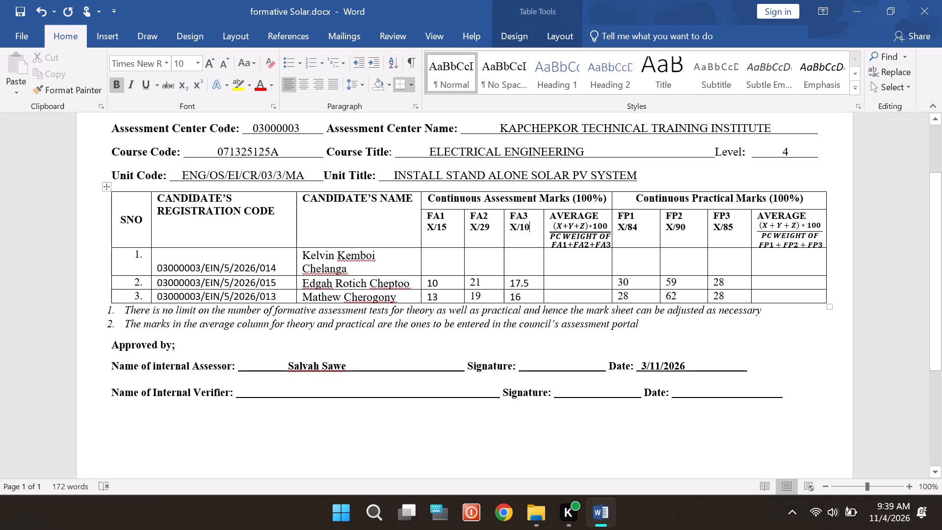
key("BackSpace")
key("BackSpace")
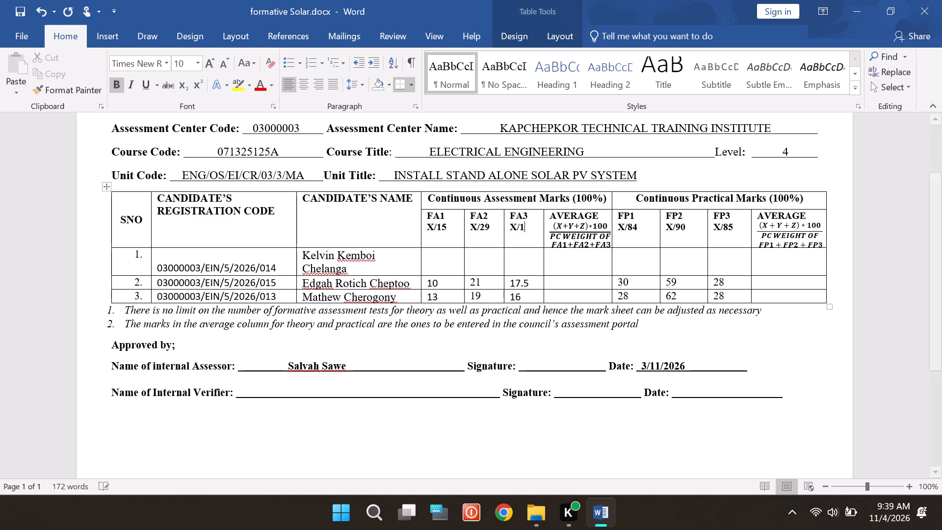
type("25")
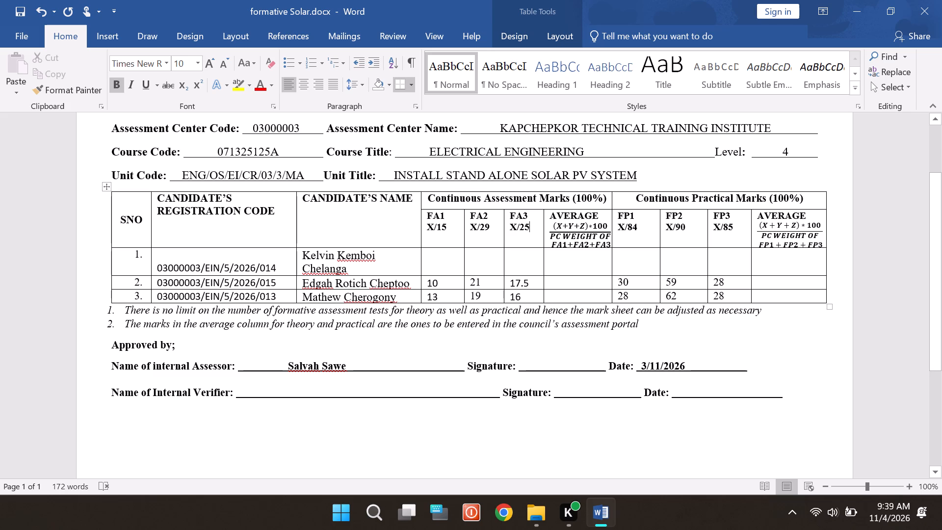
Set the practical maximum marks in the Solar sheet's header to FP1 X/33, FP2 X/70 and FP3 X/37.
left_click(639, 229)
key("BackSpace")
key("BackSpace")
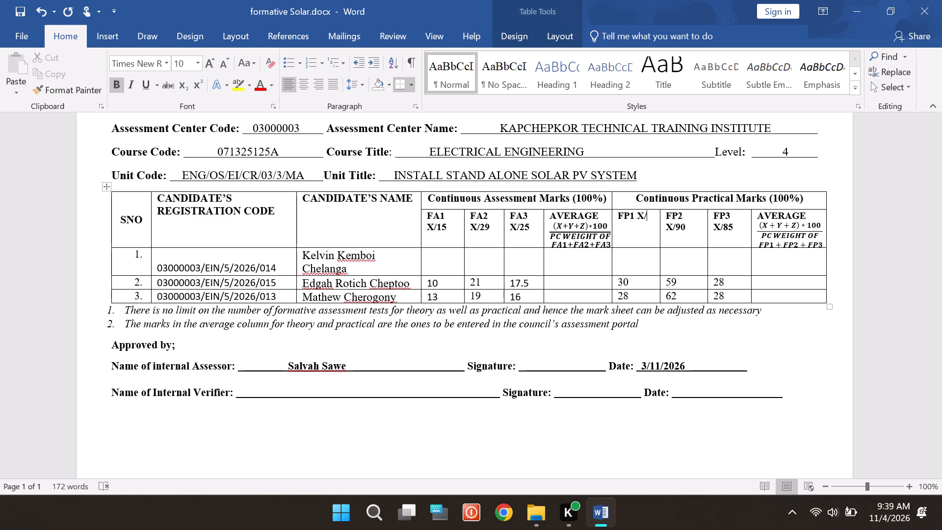
key("3")
key("3")
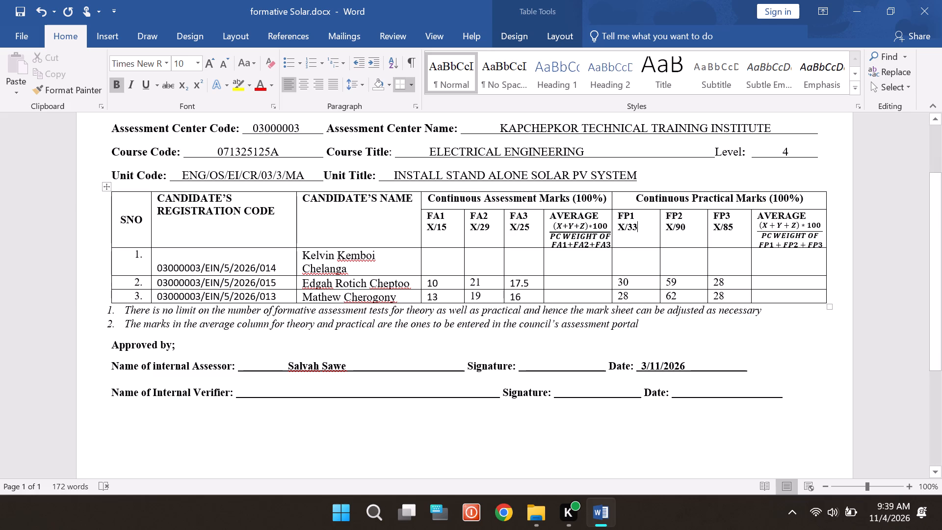
left_click(680, 228)
key("BackSpace")
key("7")
left_click(733, 226)
key("BackSpace")
key("BackSpace")
type("37")
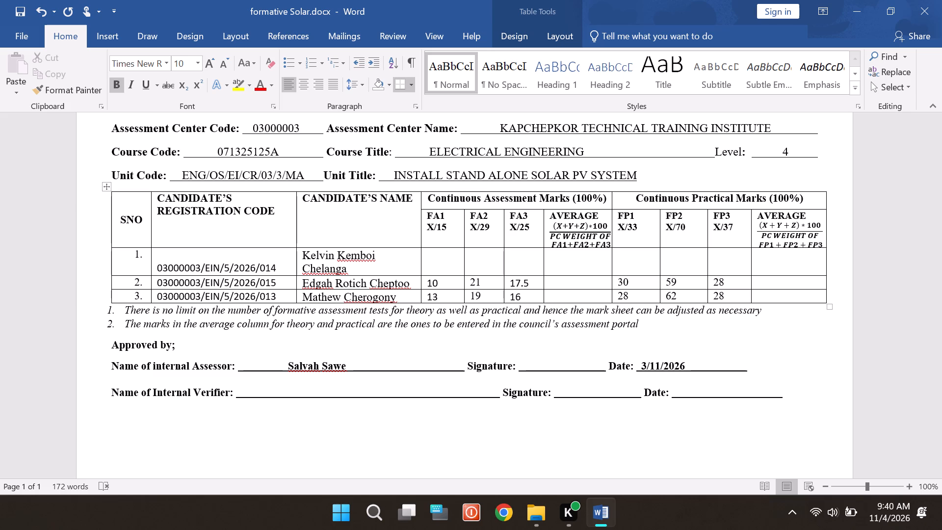
Enter 70 as the theory average for both the second and third candidates in the Solar sheet.
left_click(556, 284)
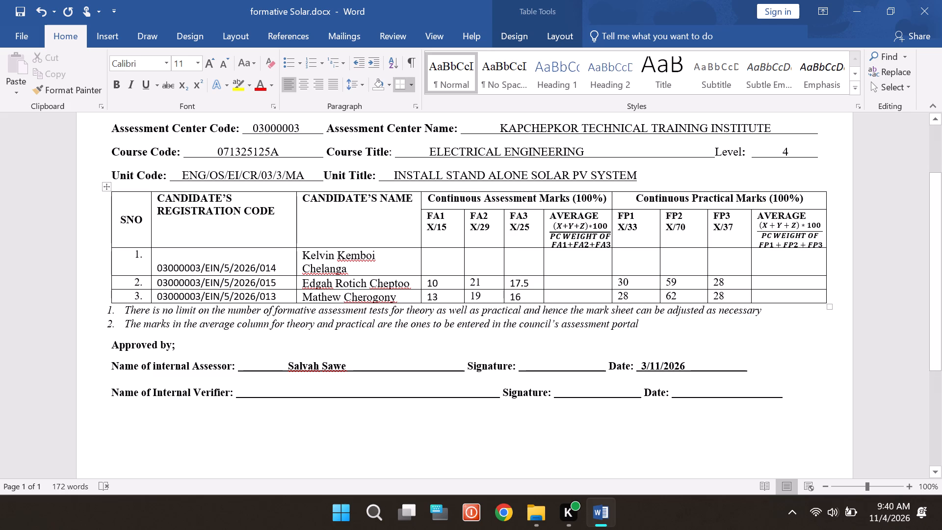
key("7")
key("period")
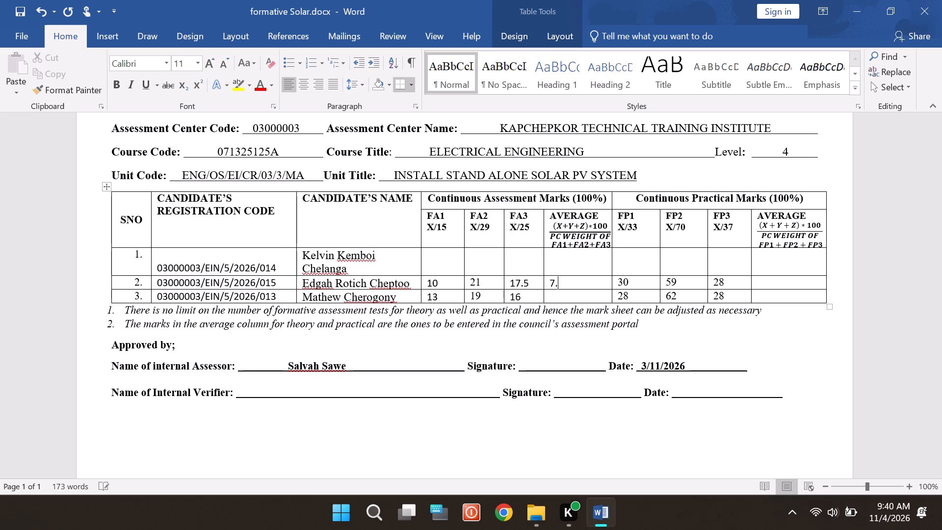
key("BackSpace")
key("0")
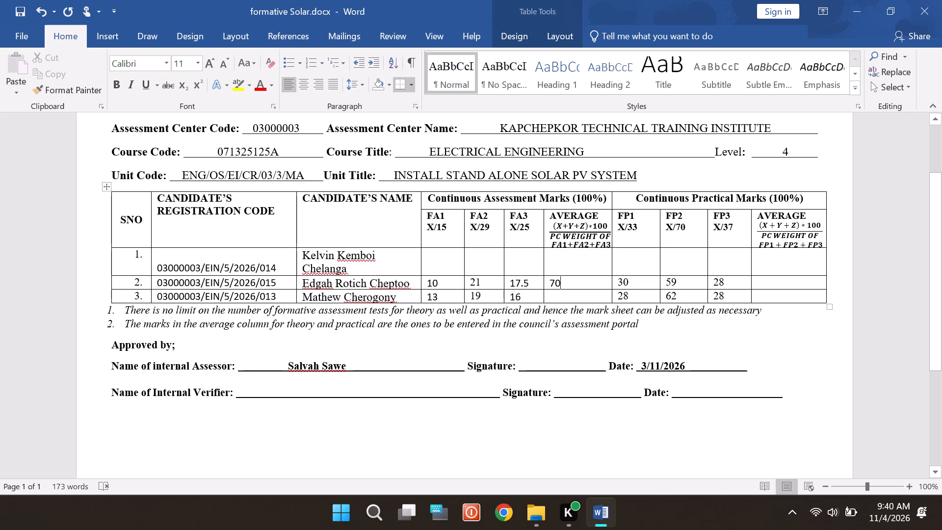
left_click(554, 296)
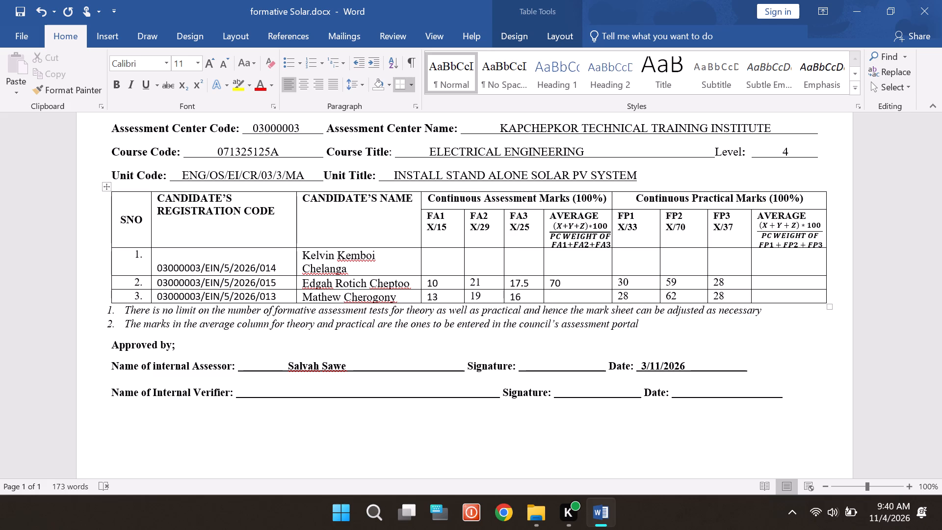
key("7")
key("0")
Place the cursor in the second candidate's empty practical average cell in the Solar sheet.
left_click(758, 281)
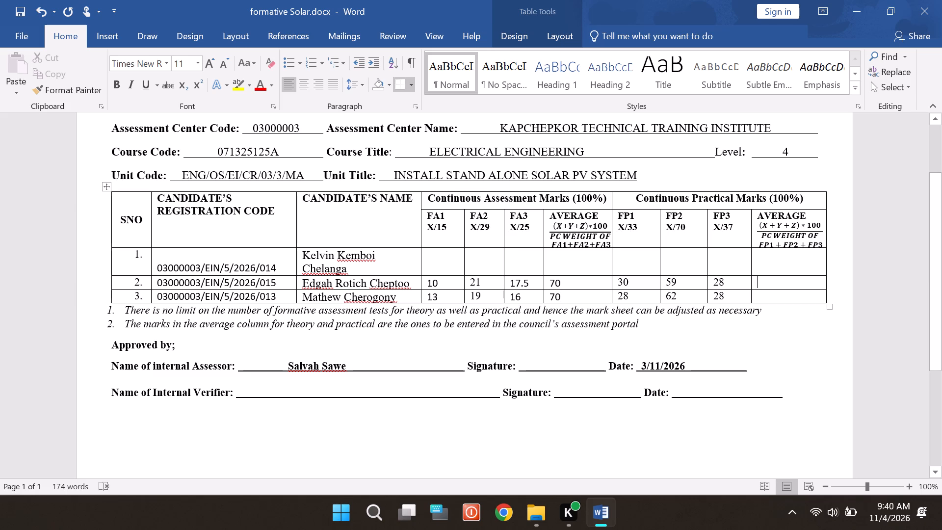
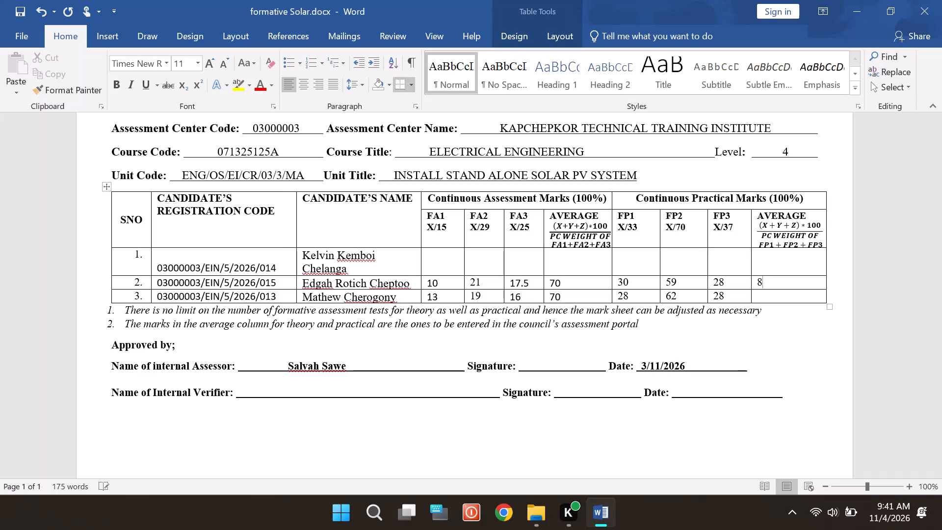
Enter the practical averages in the Solar sheet: 83 for the second candidate and 84 for the third.
key("4")
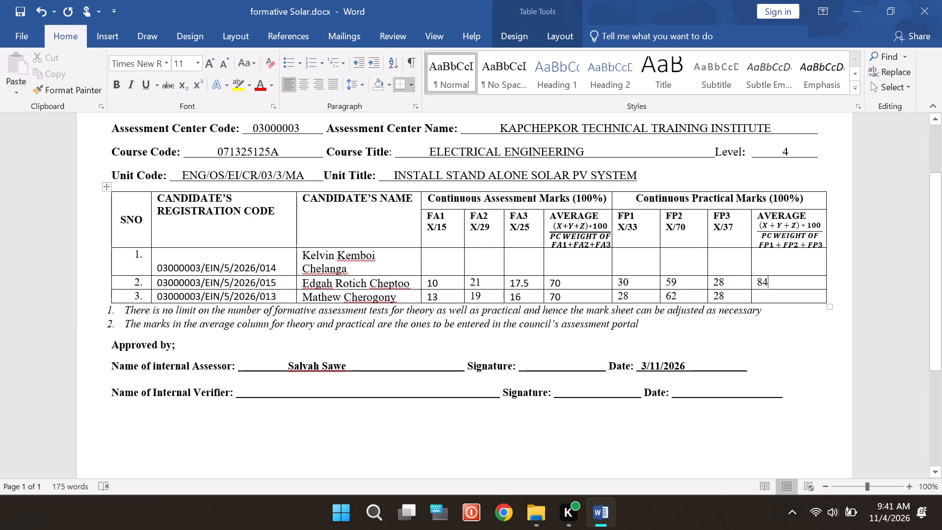
left_click(760, 295)
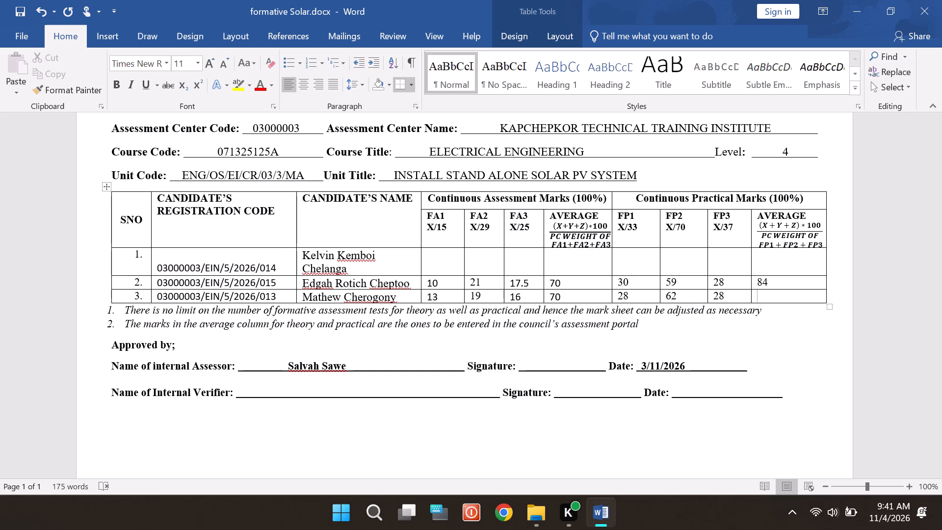
type("85")
key("BackSpace")
key("4")
left_click(769, 283)
key("BackSpace")
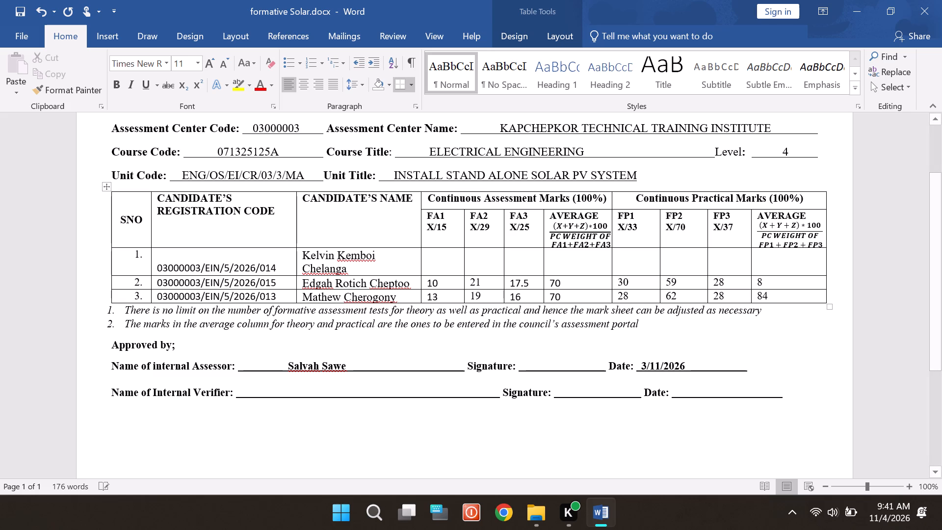
key("3")
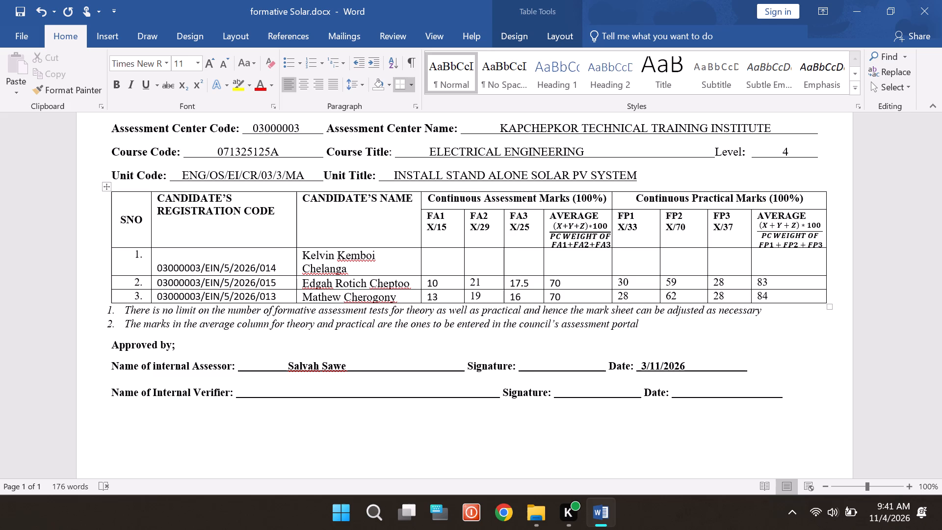
Set the second candidate's theory average in the Solar sheet to 70.2.
left_click(563, 284)
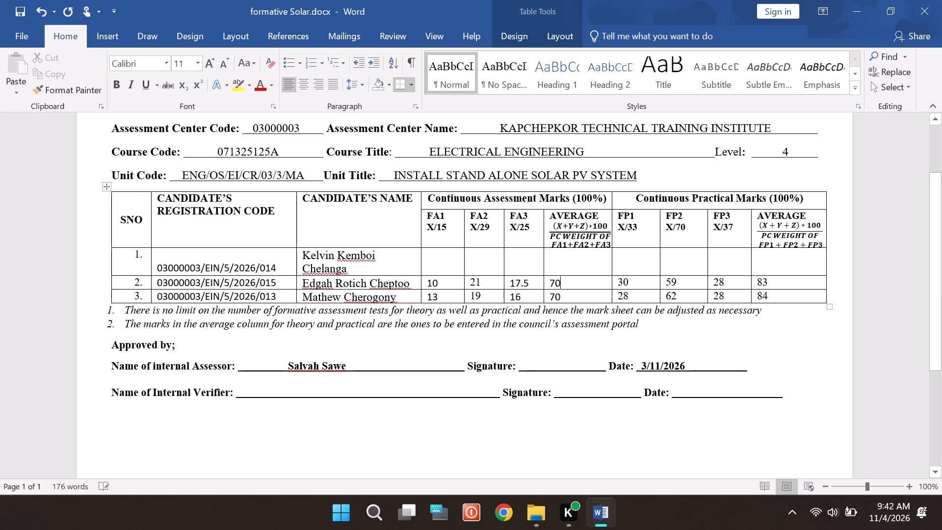
key("period")
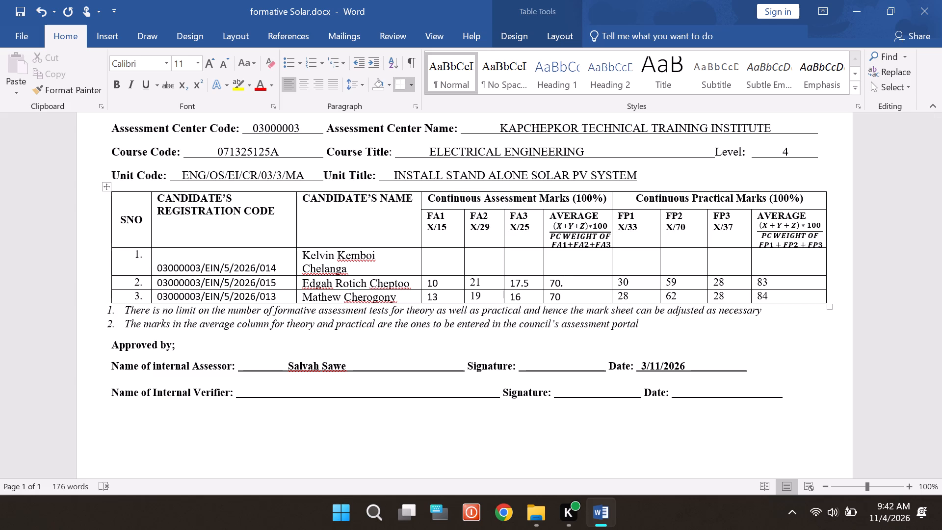
key("2")
Save the formative Solar marks sheet and close it.
key("ctrl+s")
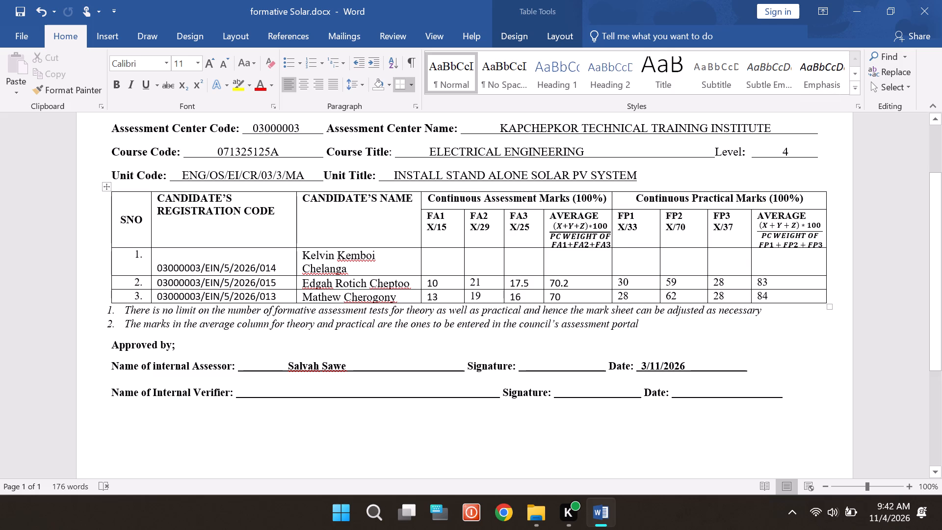
left_click(920, 14)
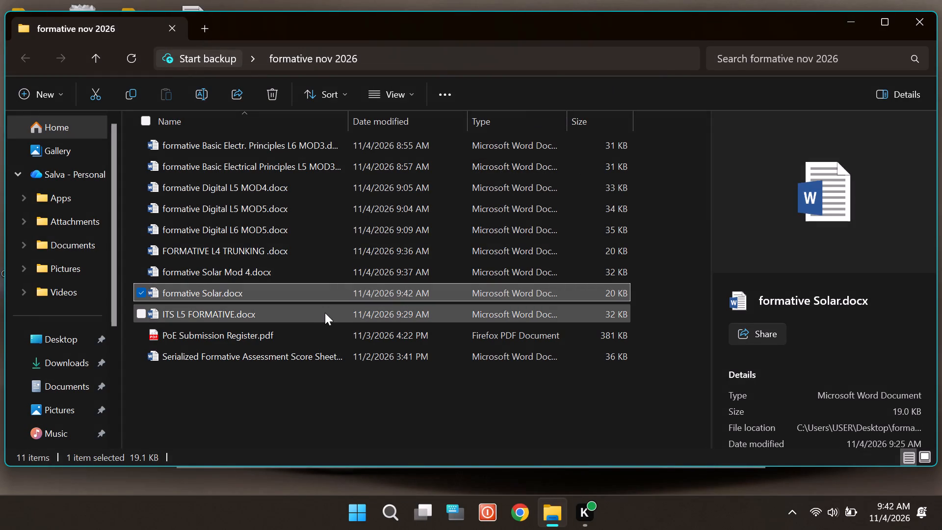
Open the ITS L5 FORMATIVE marks sheet to check its theory and practical averages, and close it without changes.
double_click(323, 318)
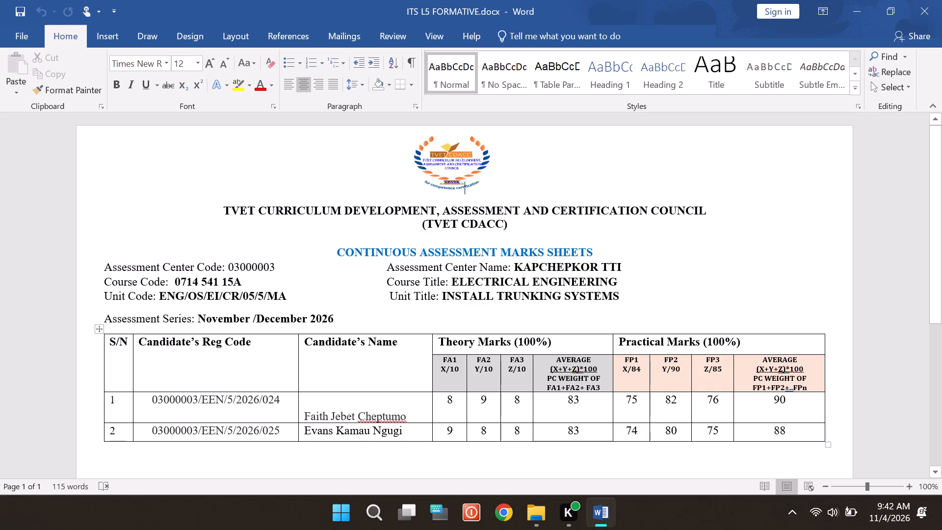
left_click(913, 17)
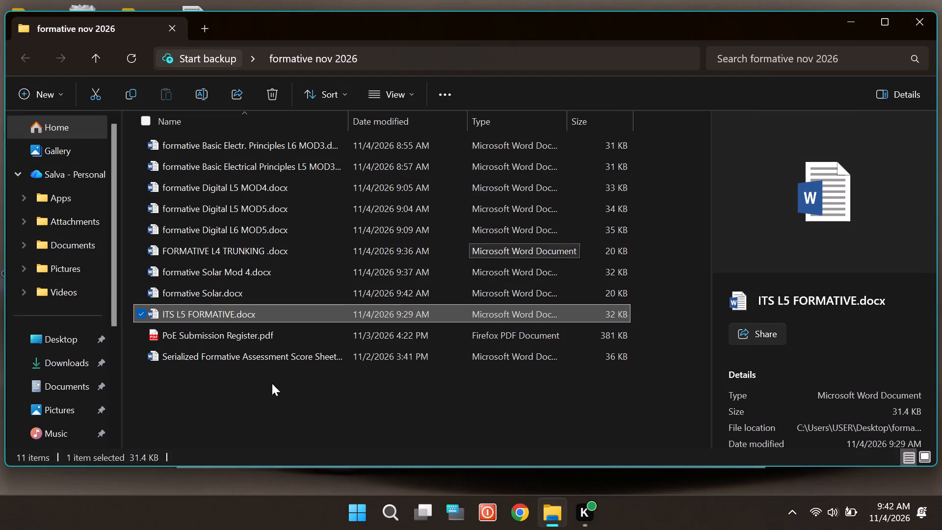
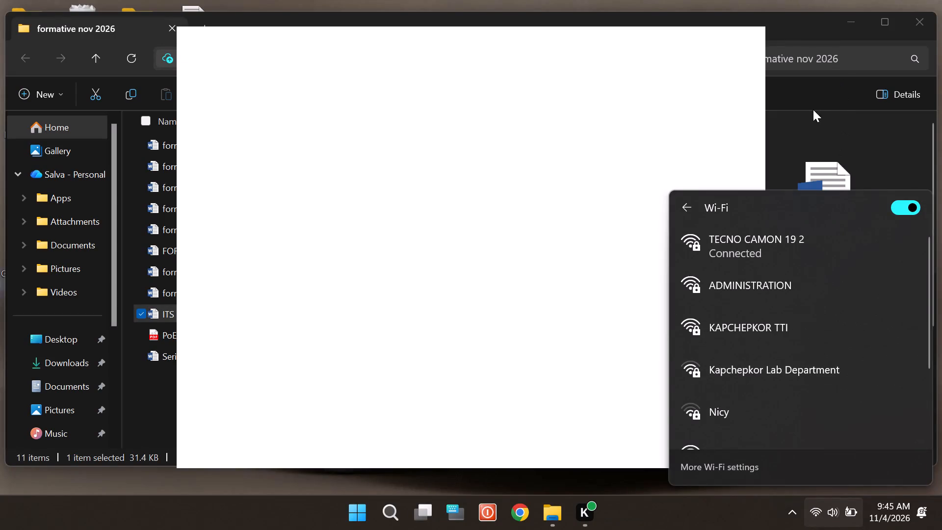
Dismiss the Wi-Fi network list and return to the formative nov 2026 folder in File Explorer.
left_click(813, 109)
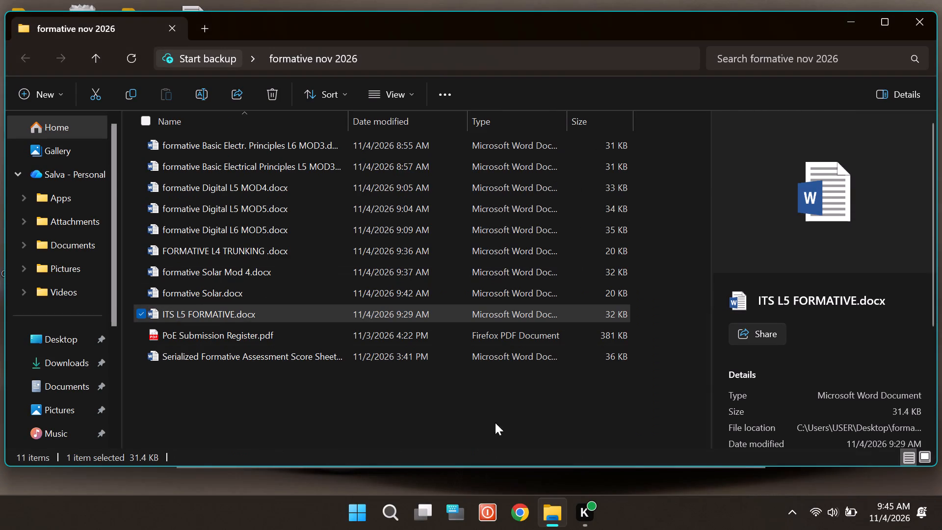